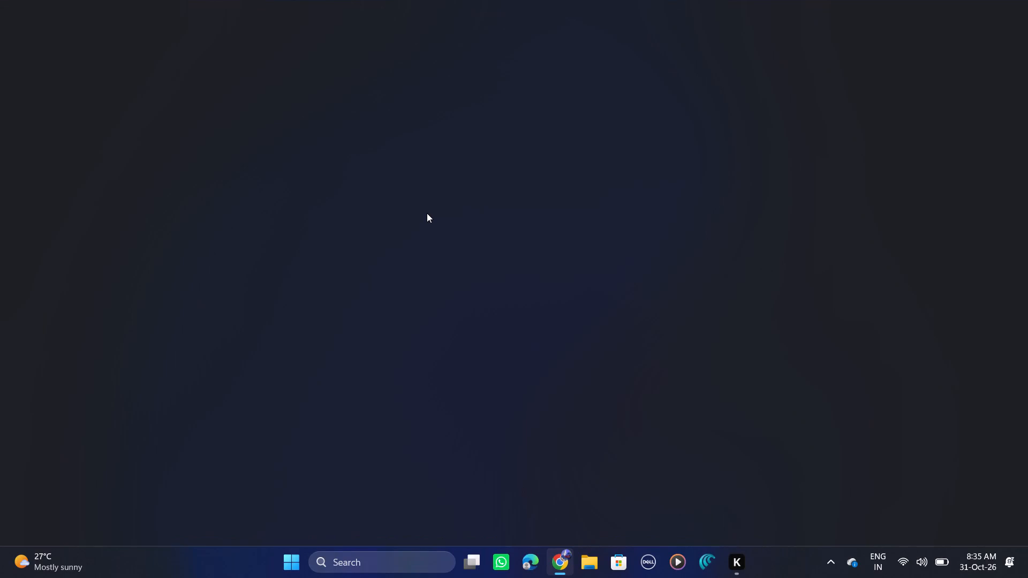
Search the web for Canva and open the Canva Creators page from the results.
click(401, 46)
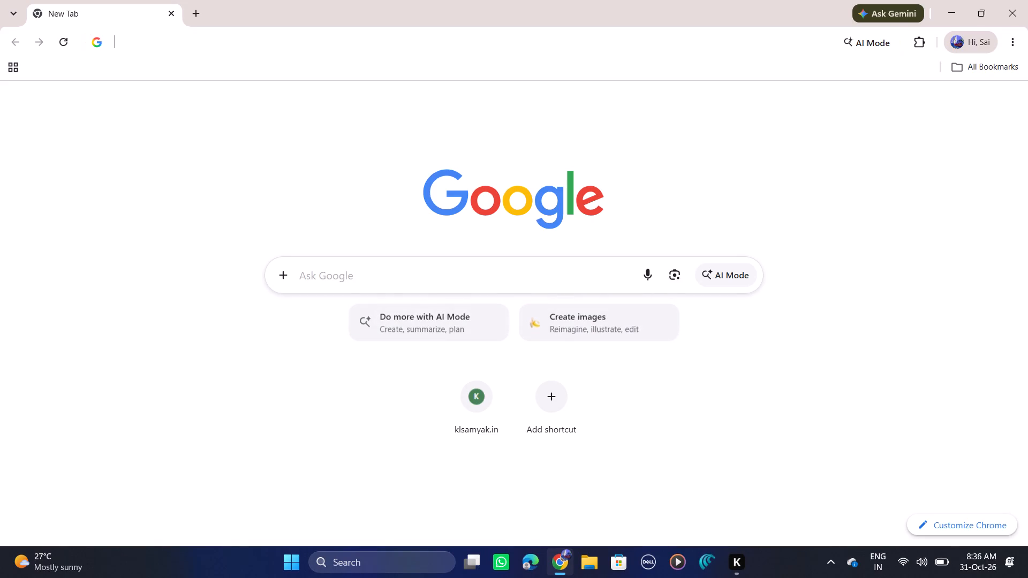
key(c)
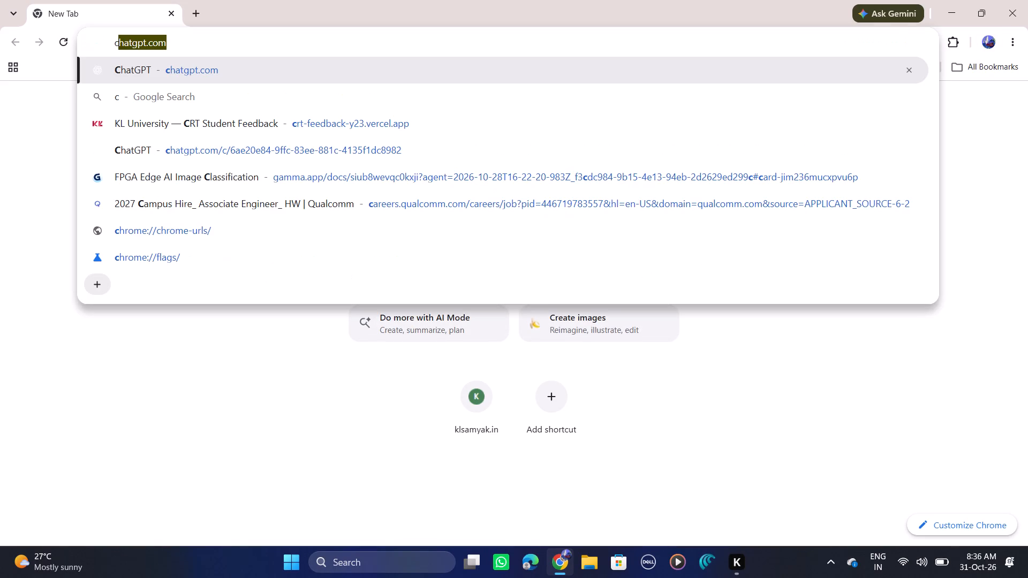
key(a)
key(v)
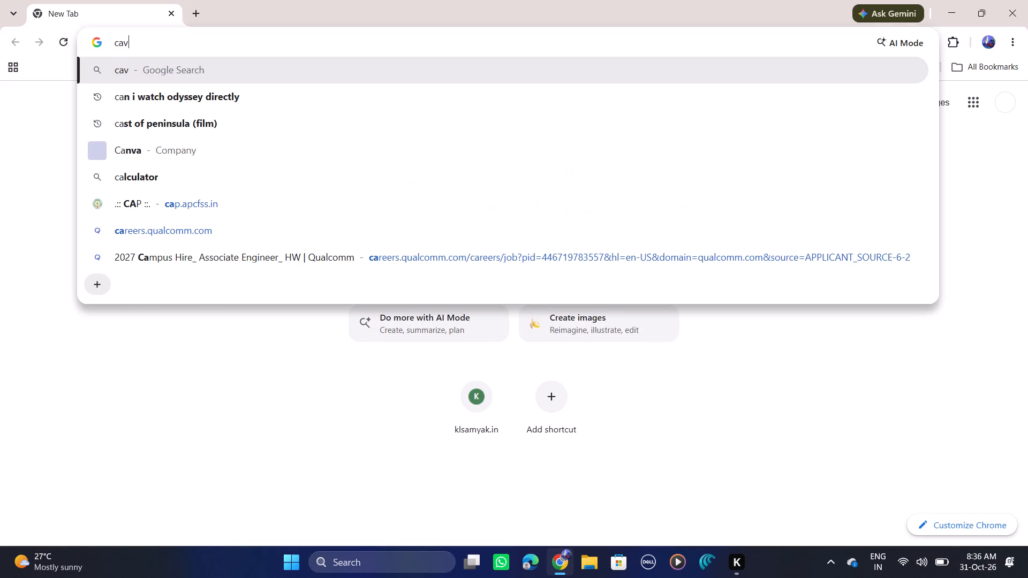
key(BackSpace)
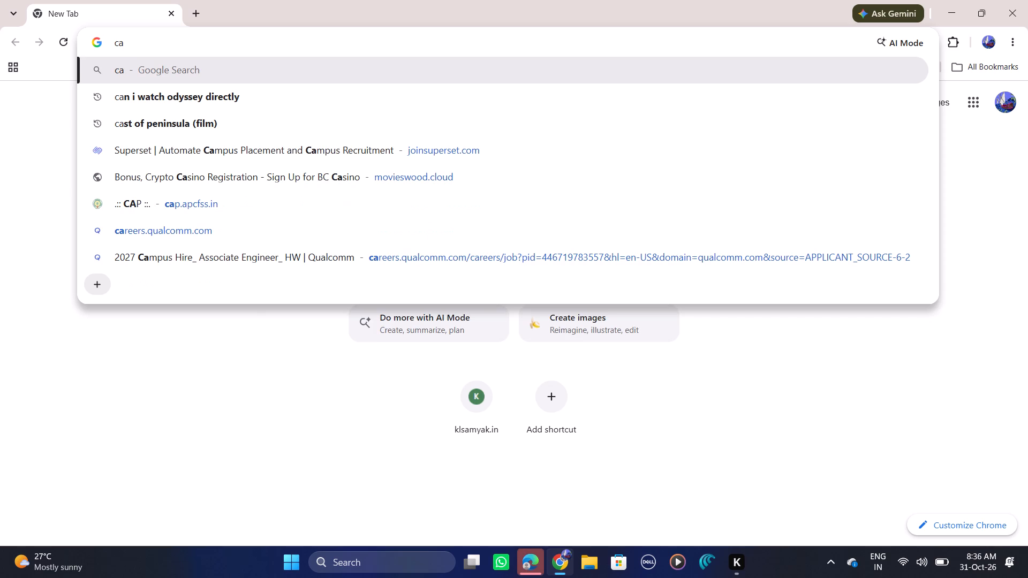
text(nv)
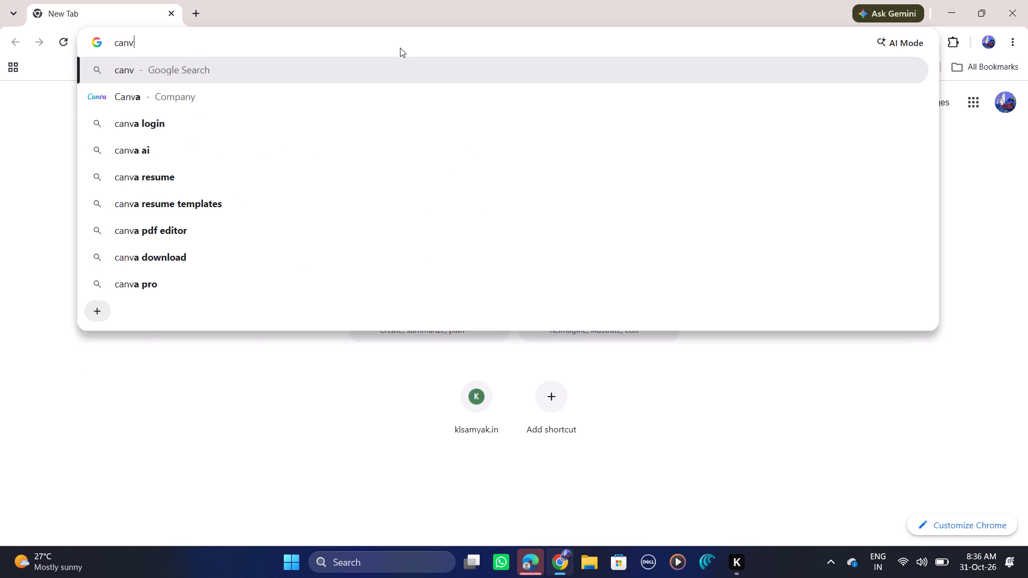
click(346, 95)
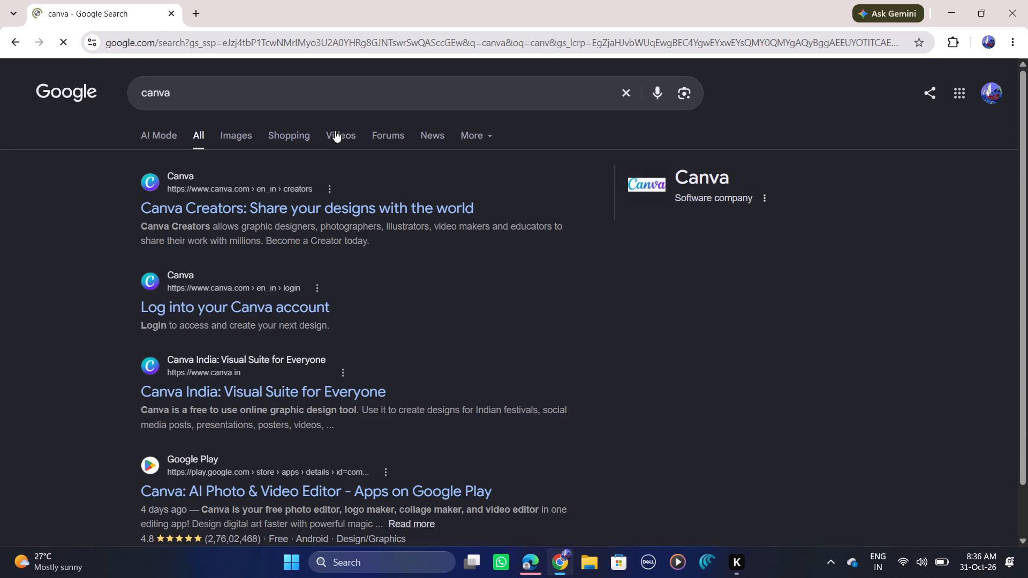
click(305, 206)
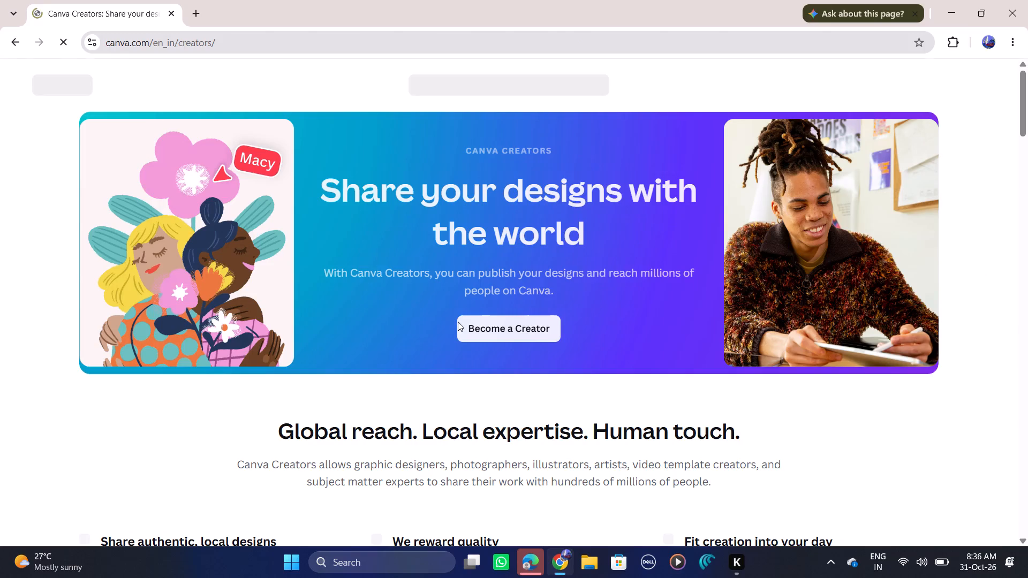
Sign in to Canva with the first suggested Google account and check the account menu.
click(500, 324)
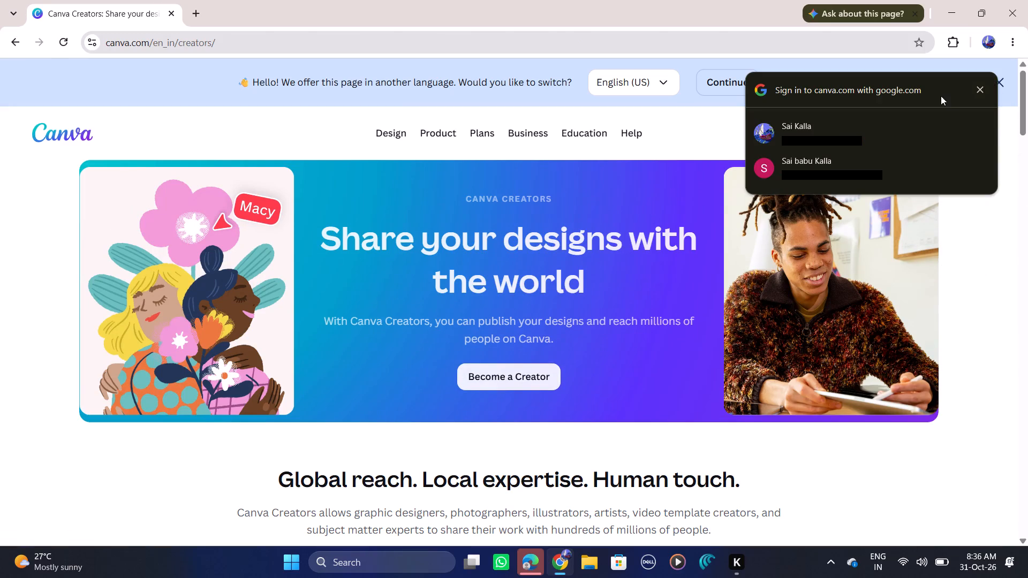
click(895, 128)
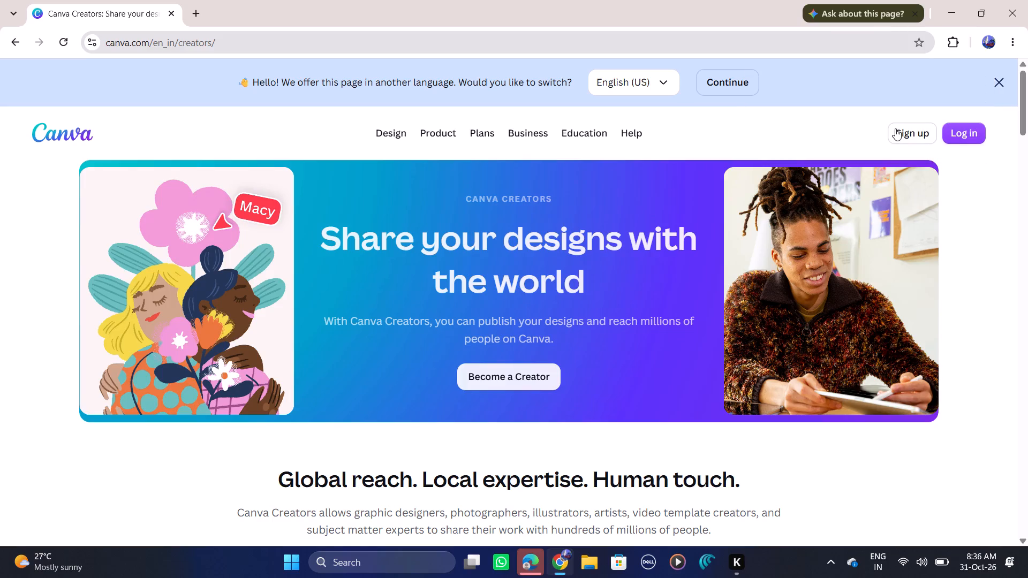
click(959, 135)
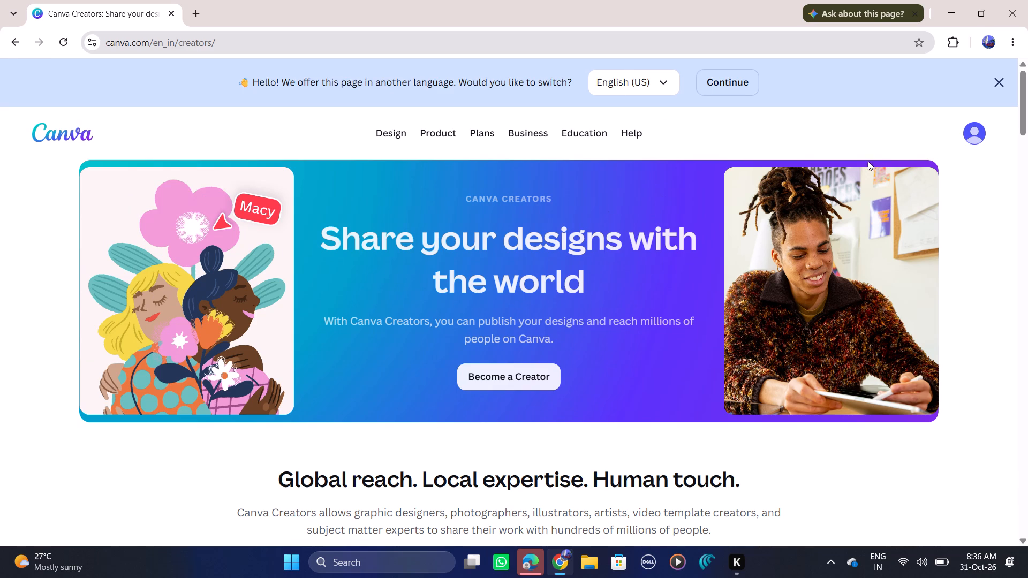
click(971, 134)
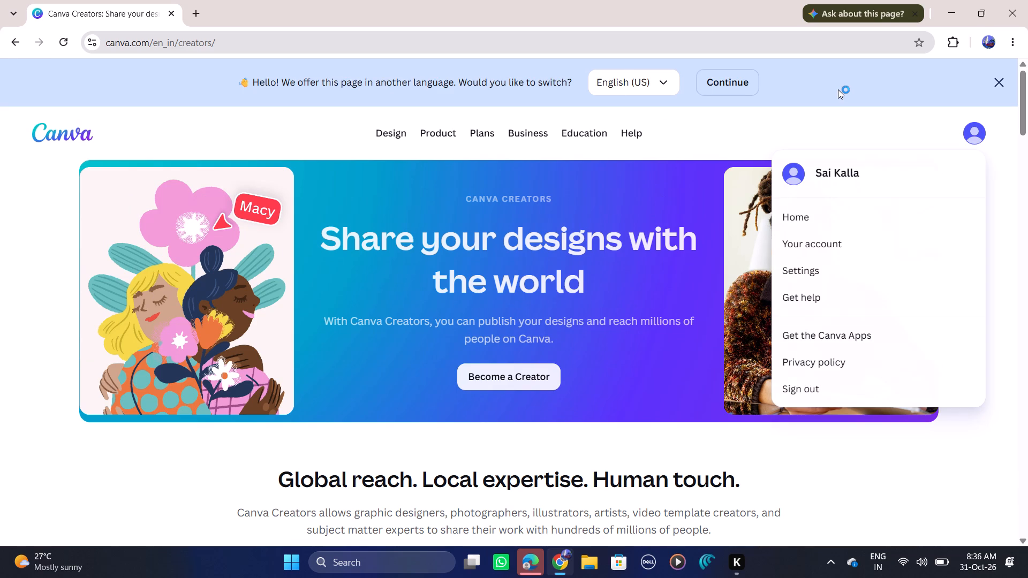
click(838, 89)
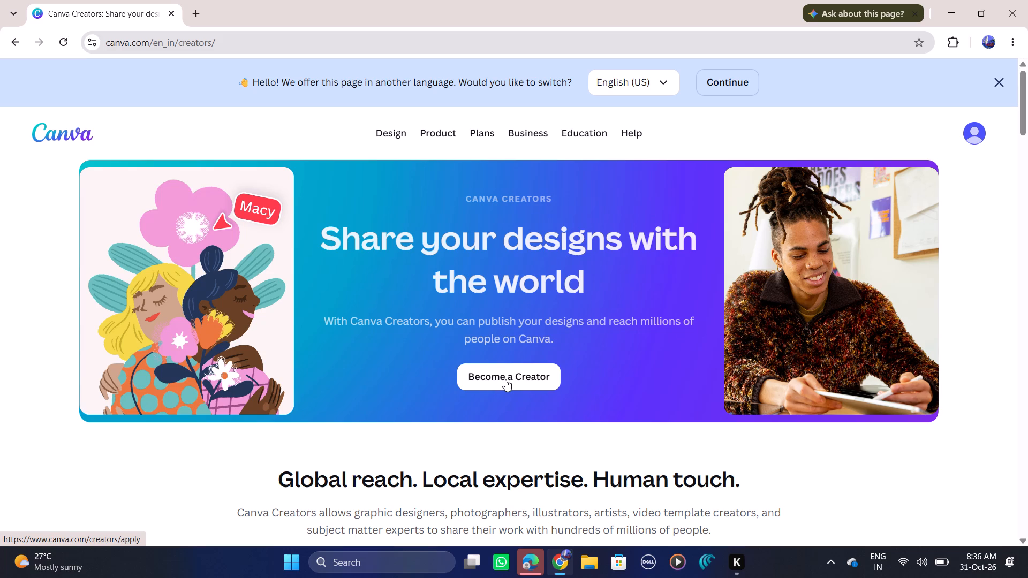
Open the Become a Creator application page, dismiss the Canva Pro trial offer and go to the Canva home page.
click(505, 379)
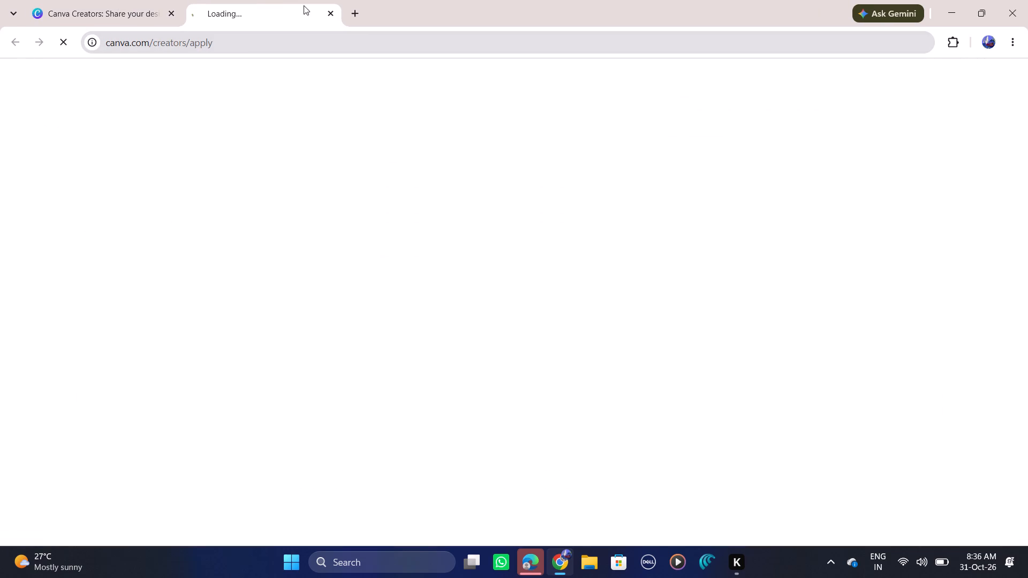
click(329, 12)
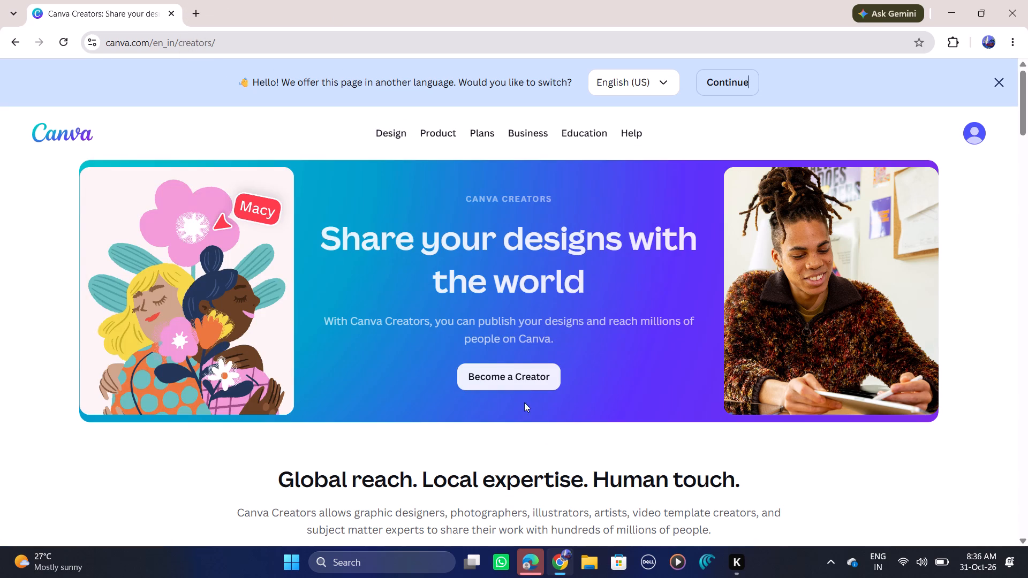
click(508, 372)
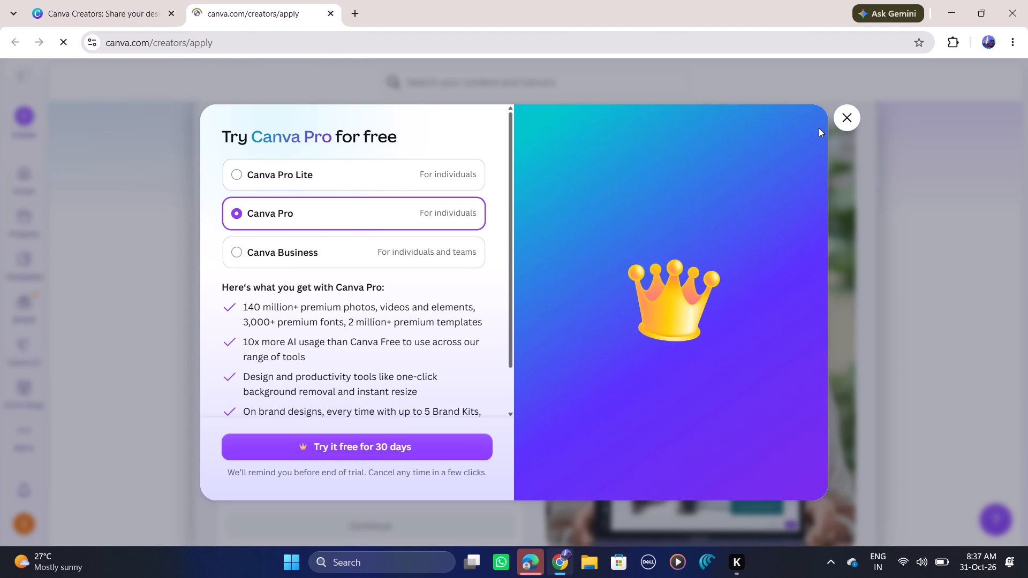
click(836, 123)
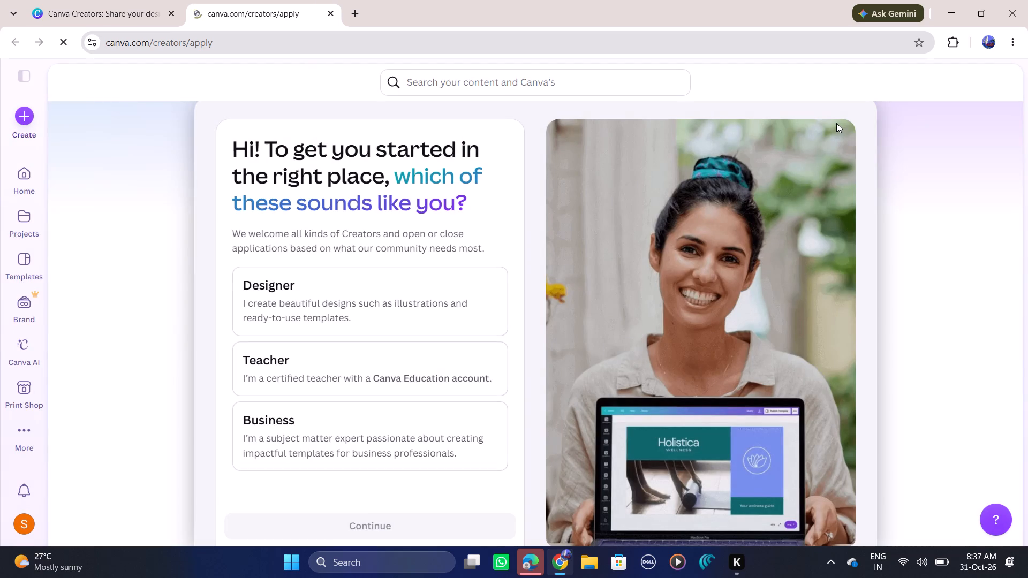
click(18, 184)
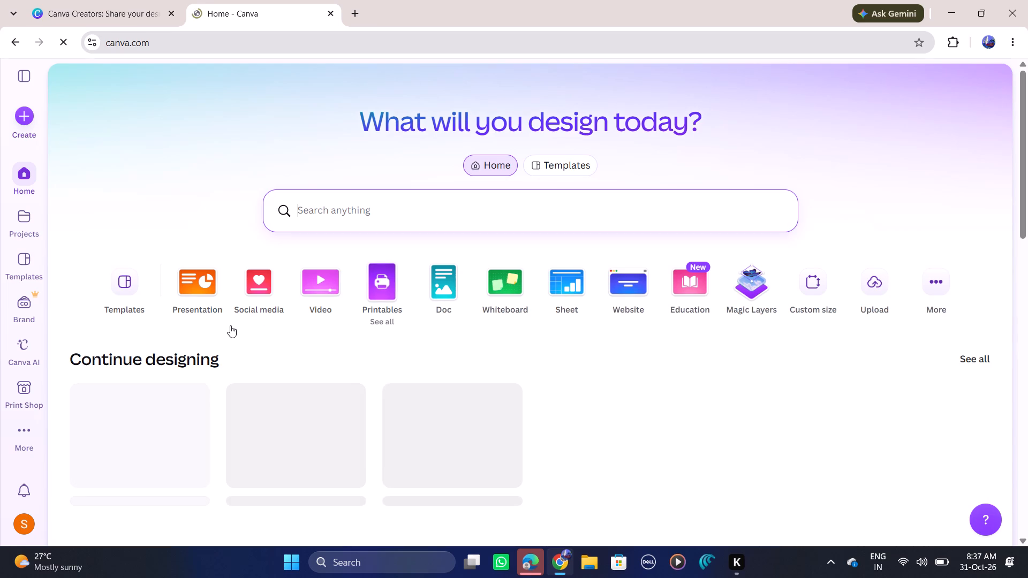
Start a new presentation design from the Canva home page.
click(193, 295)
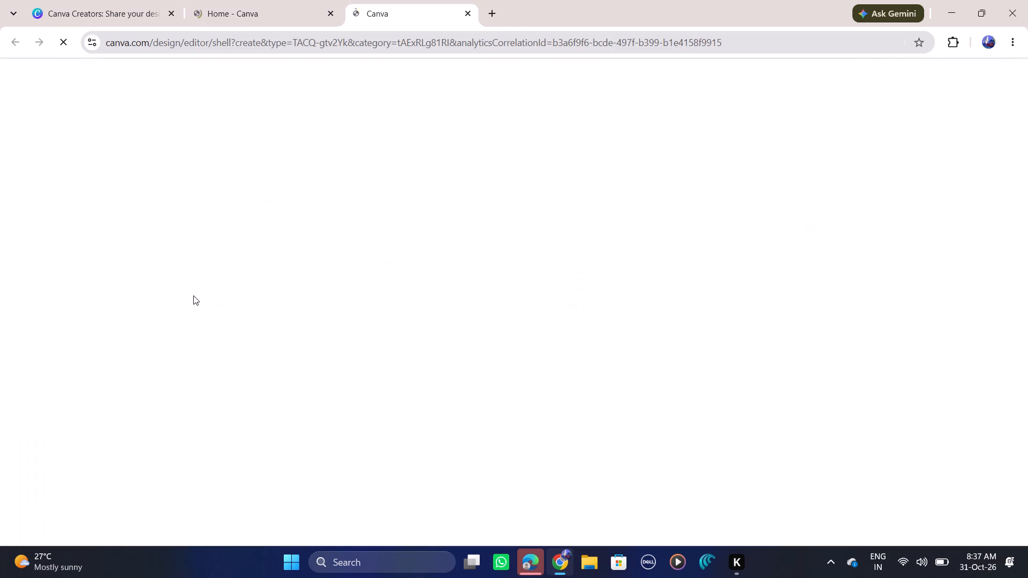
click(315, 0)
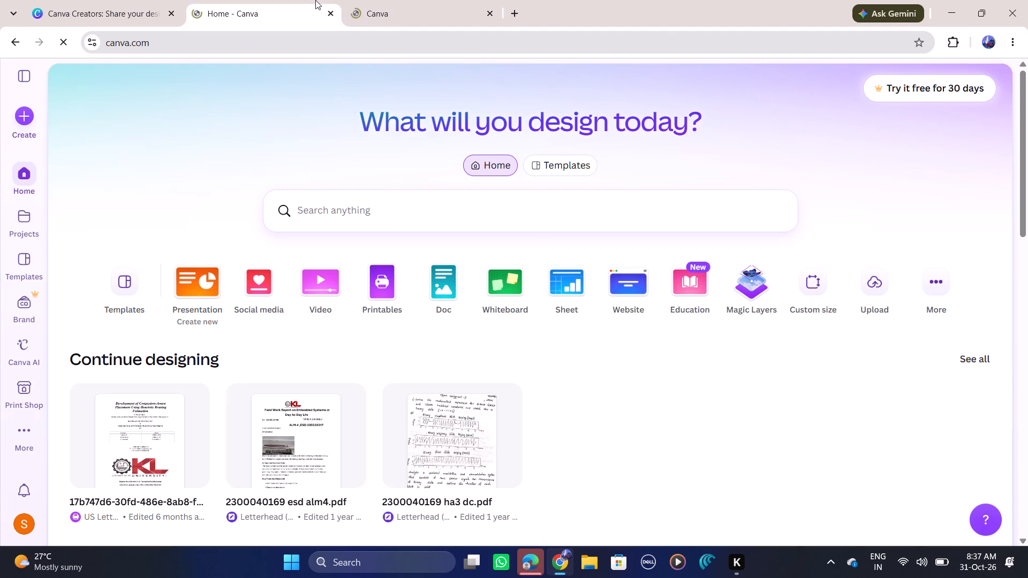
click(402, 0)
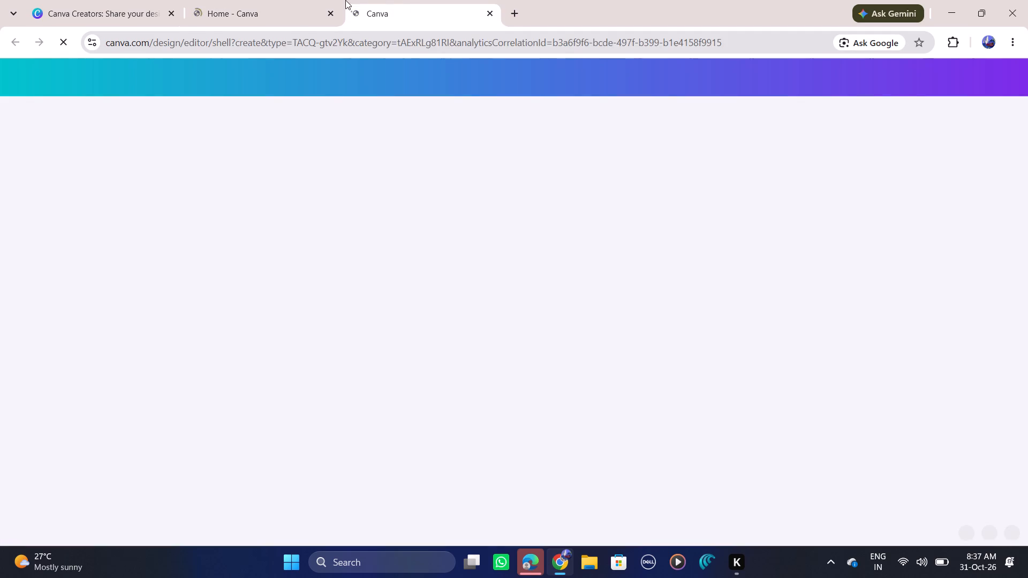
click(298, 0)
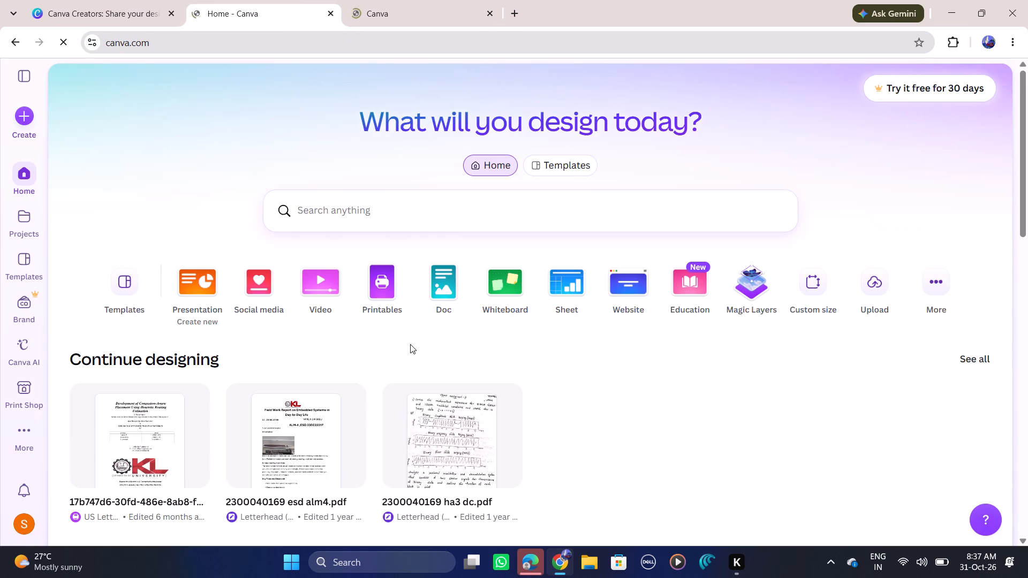
Open the most recent US Letter design, the 17b747d6 project report PDF, and close the unused new presentation.
click(410, 344)
scroll(410, 344, down, 1)
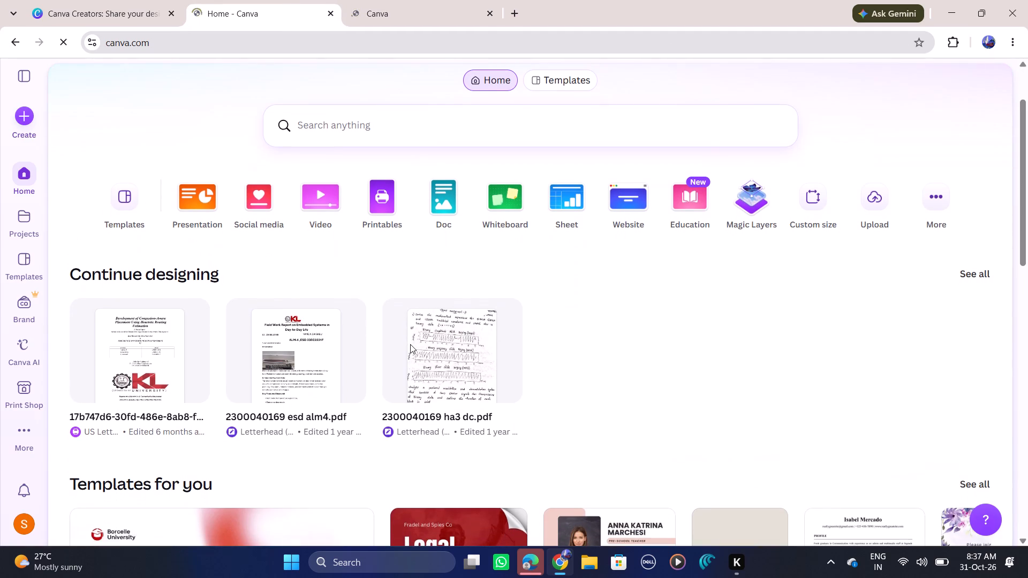
click(160, 341)
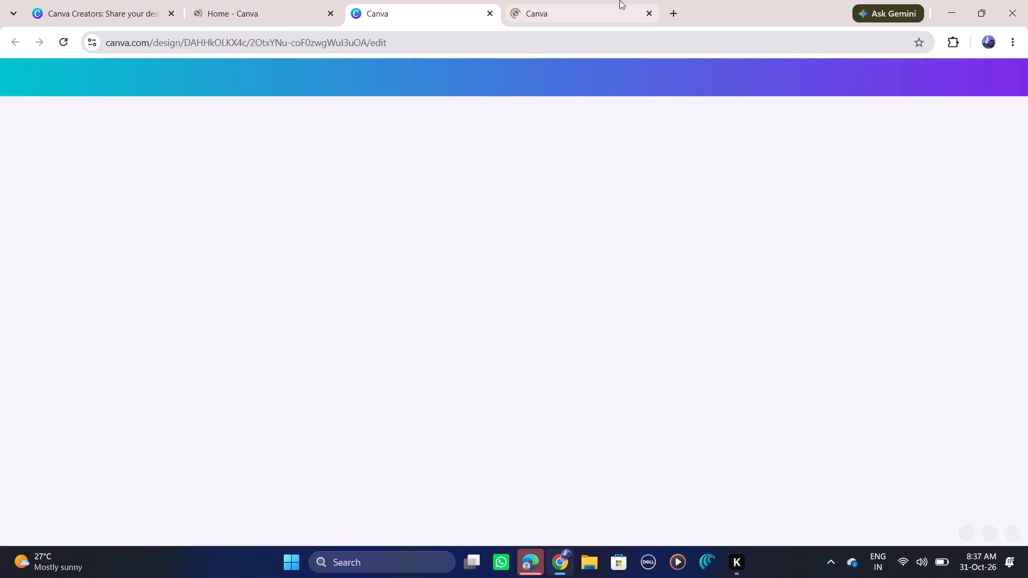
click(650, 13)
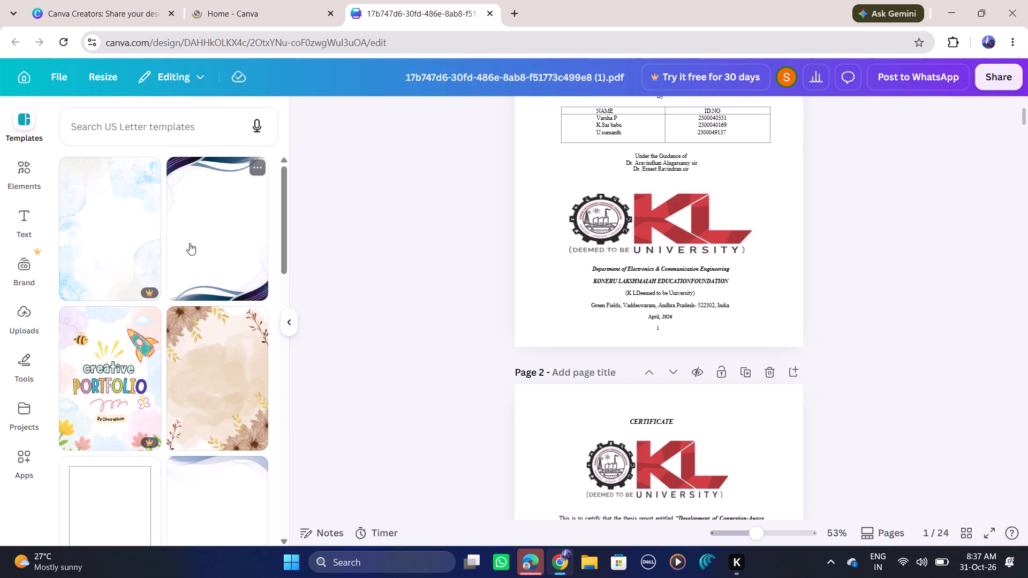
Replace page 1 with the white template with navy wave borders, setting the placement prompt to Don't show again.
double_click(190, 243)
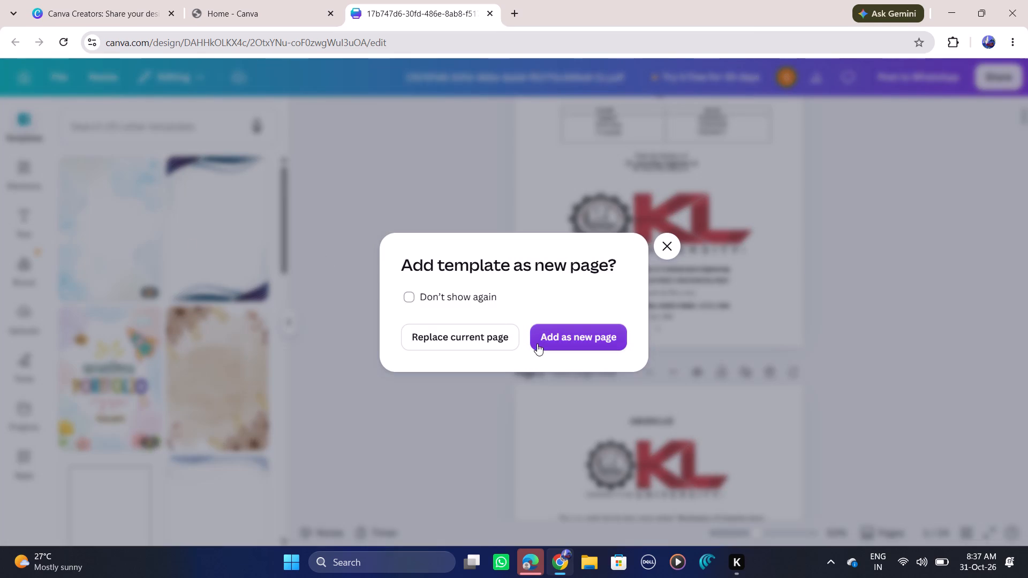
click(433, 291)
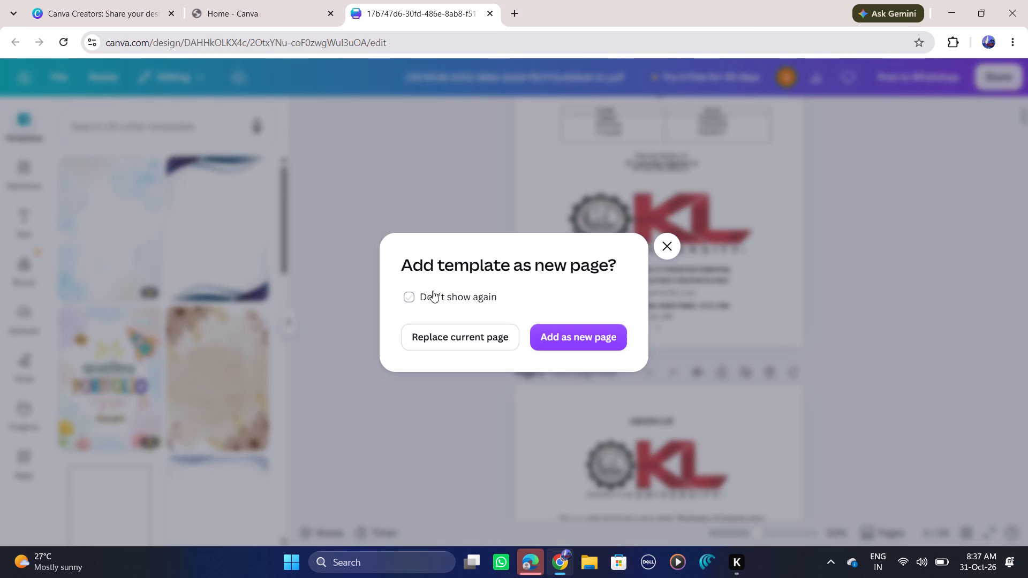
click(472, 336)
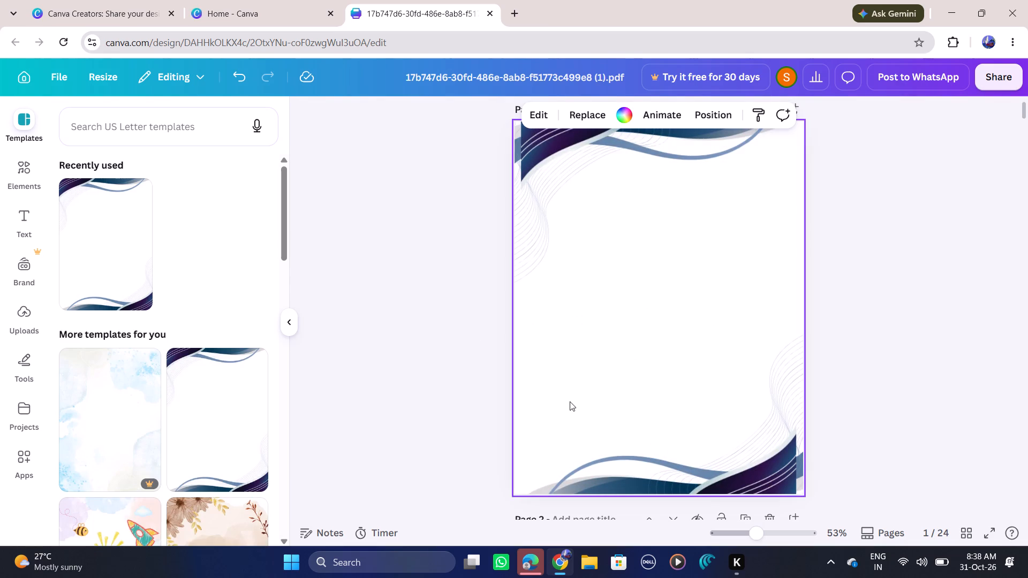
Examine the pages up to the Declaration on page 3, inspecting its body paragraph, logo and heading.
scroll(592, 406, down, 2)
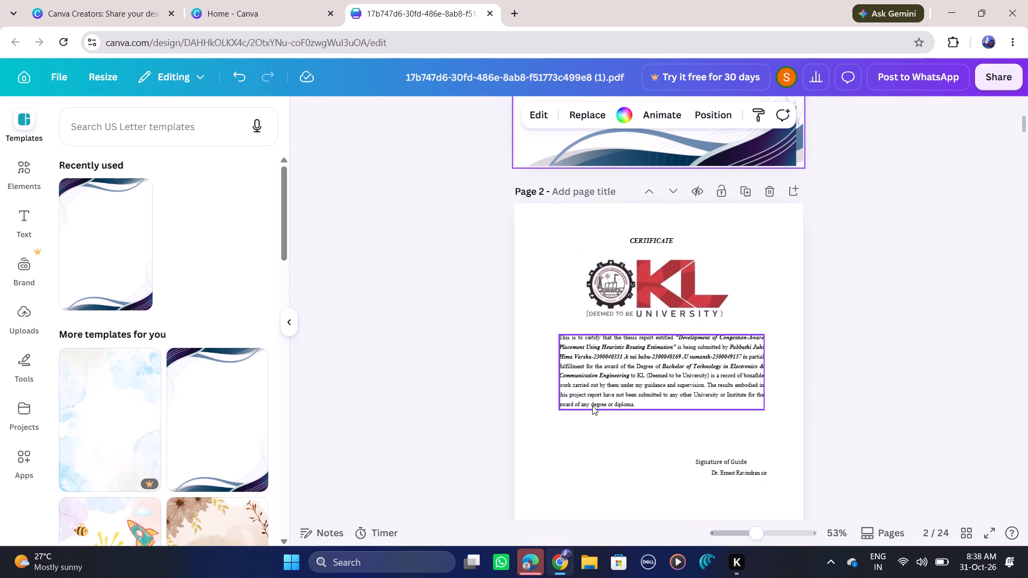
scroll(592, 406, down, 3)
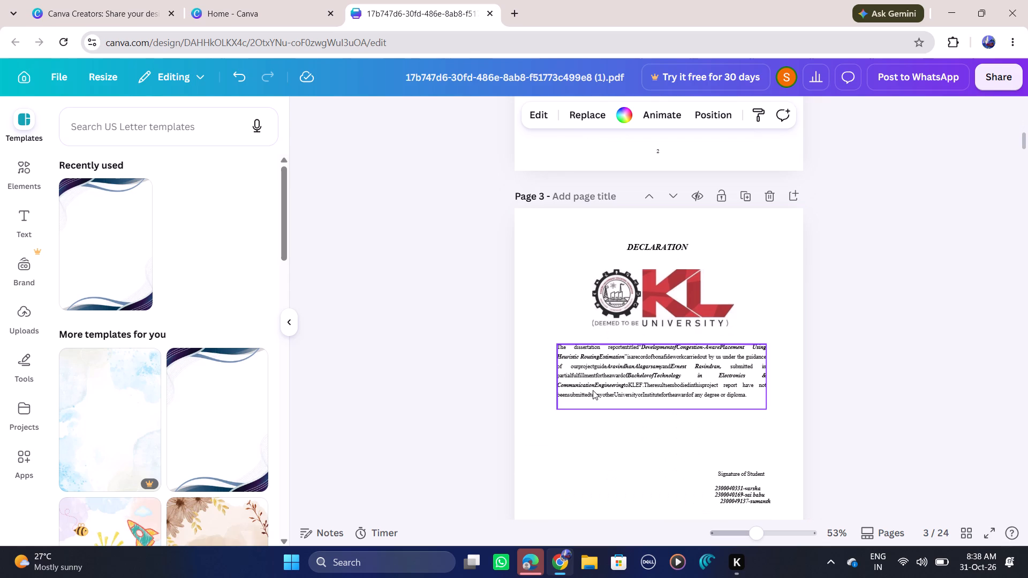
click(593, 390)
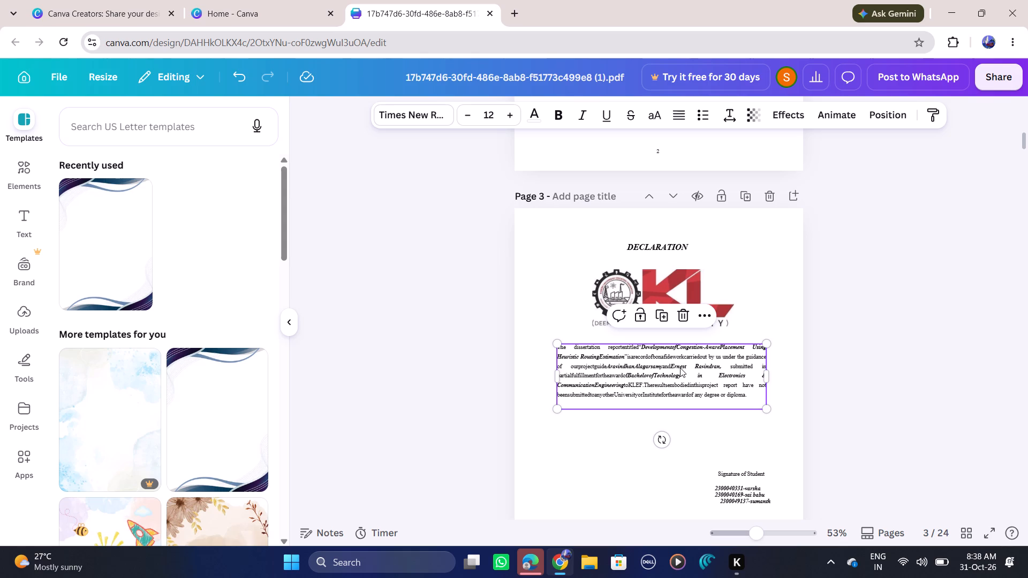
click(628, 246)
click(671, 268)
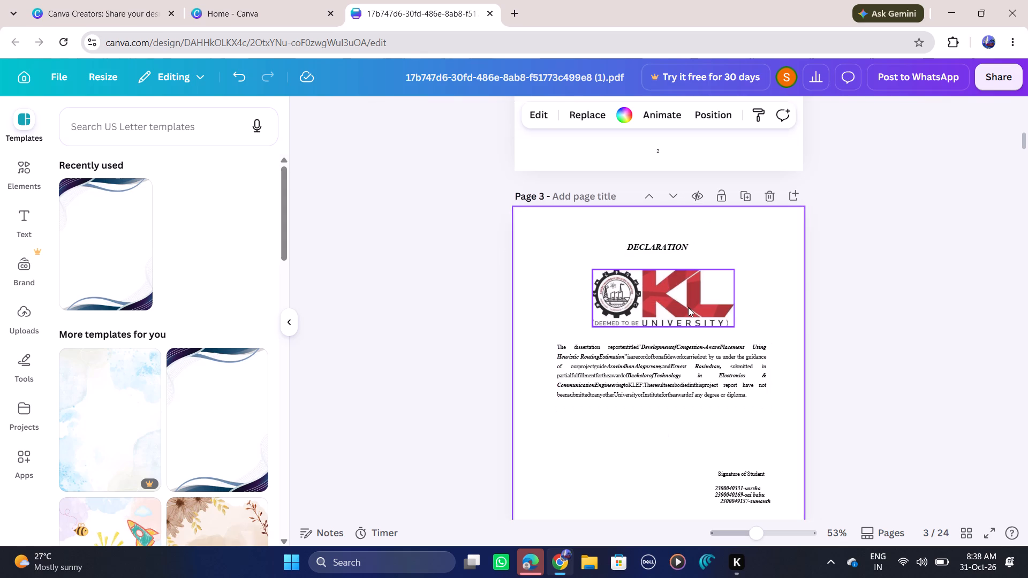
click(688, 307)
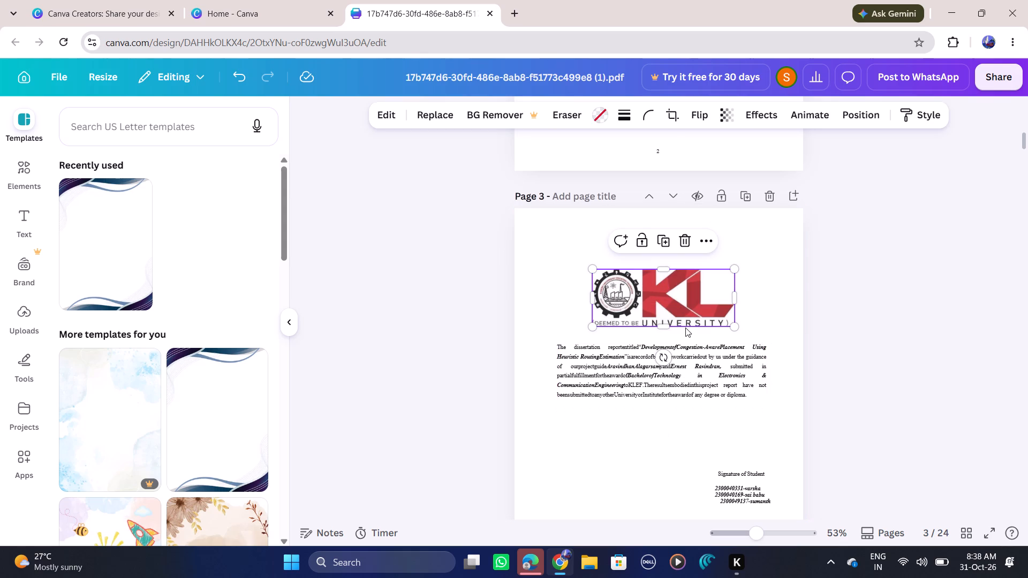
click(740, 239)
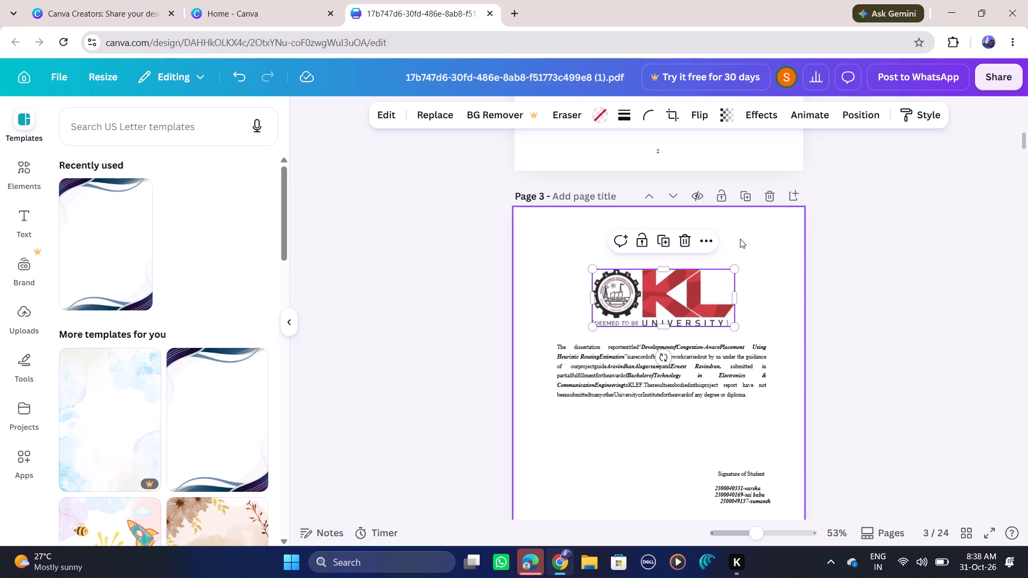
click(681, 240)
click(681, 244)
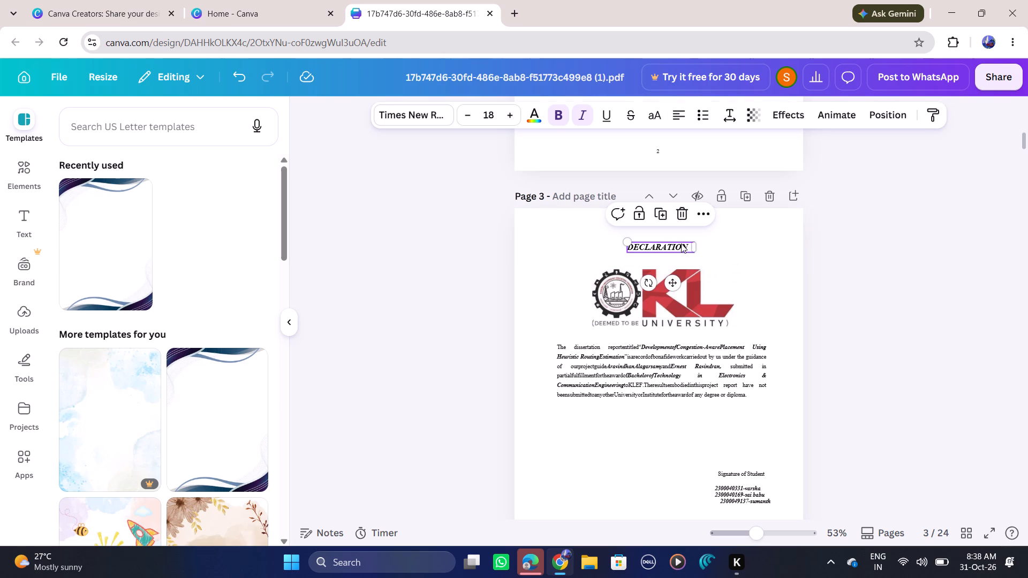
click(728, 249)
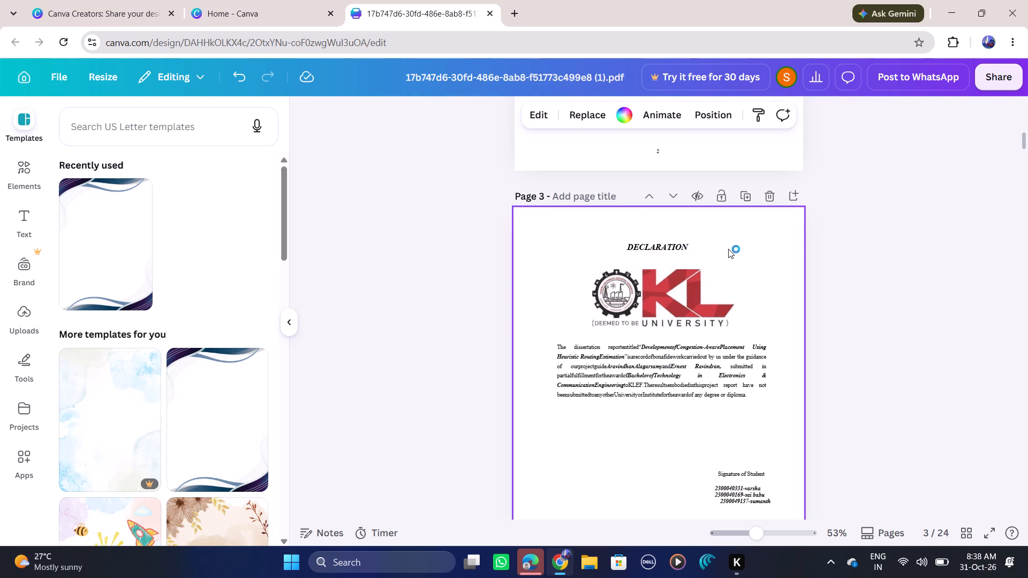
Replace the Declaration on page 3 with the recently used white template with navy wave borders.
click(186, 295)
click(103, 263)
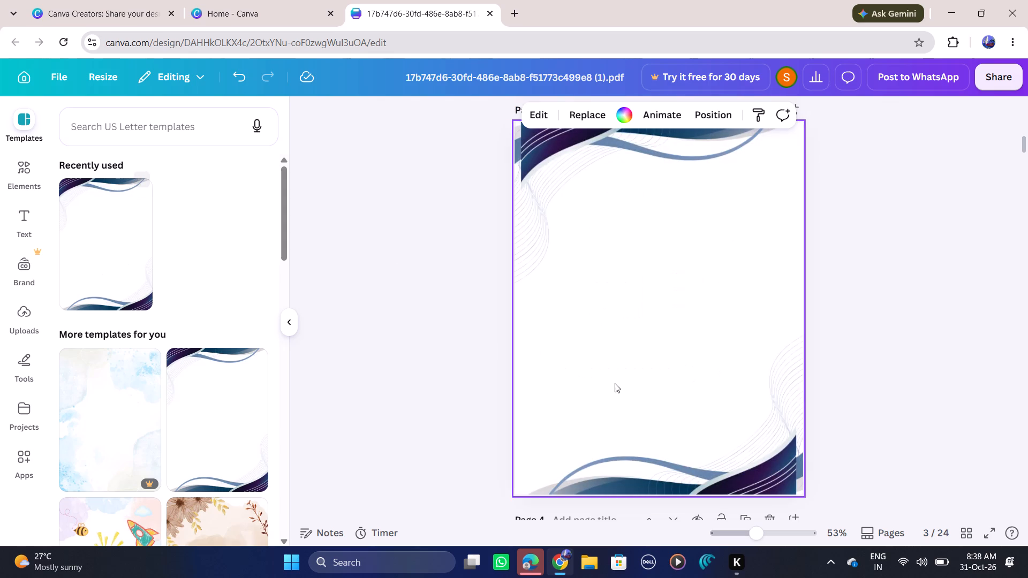
click(218, 389)
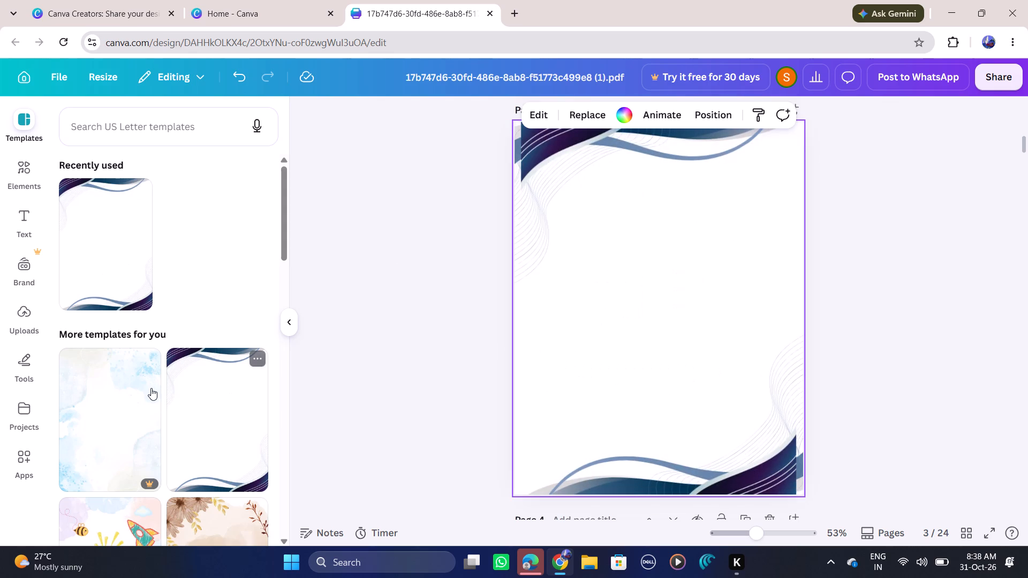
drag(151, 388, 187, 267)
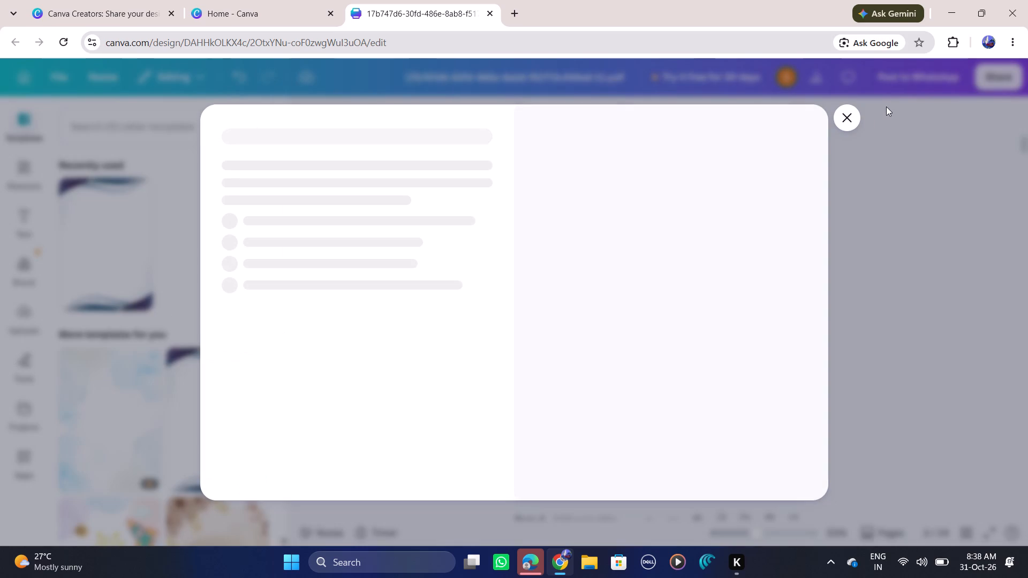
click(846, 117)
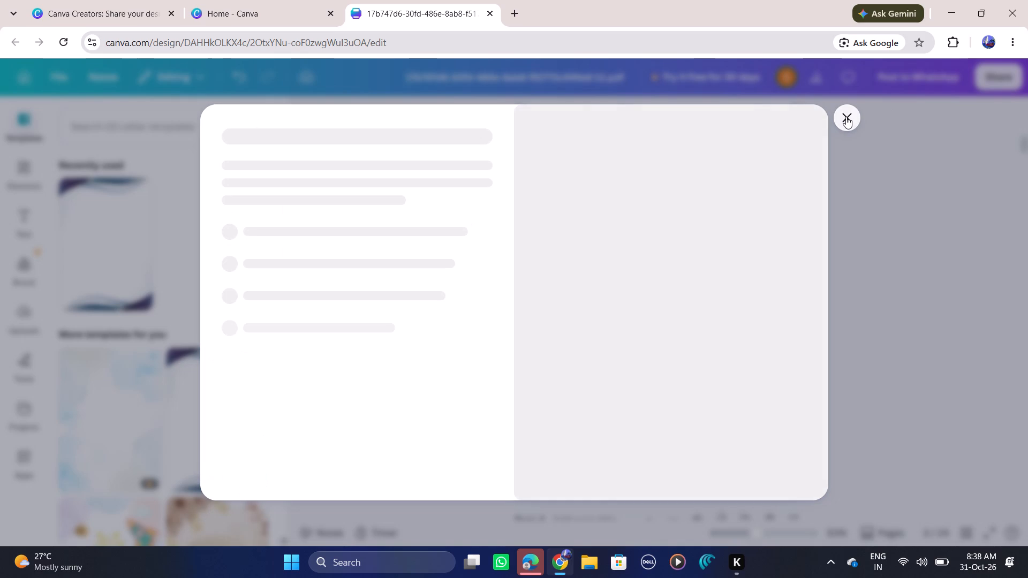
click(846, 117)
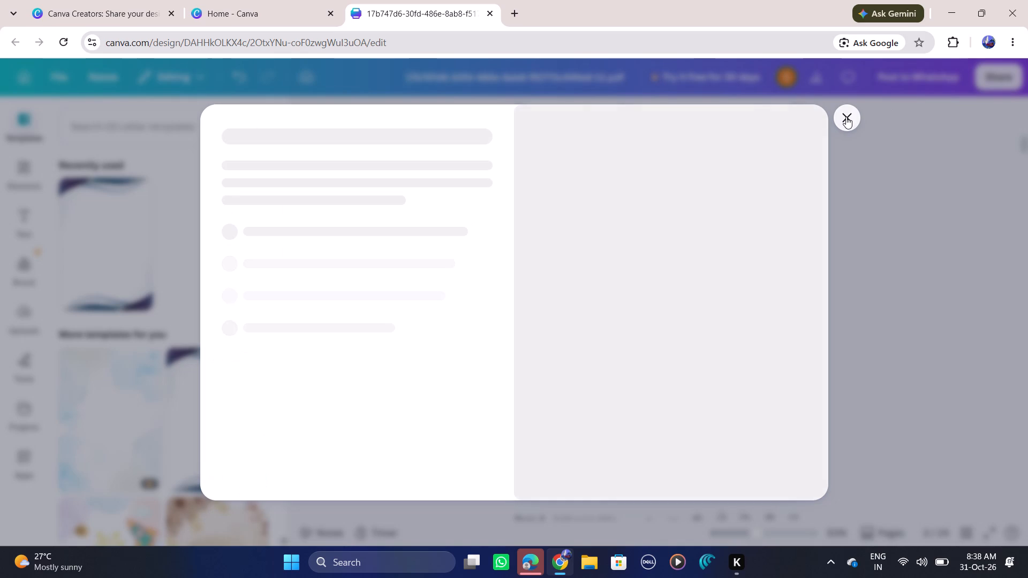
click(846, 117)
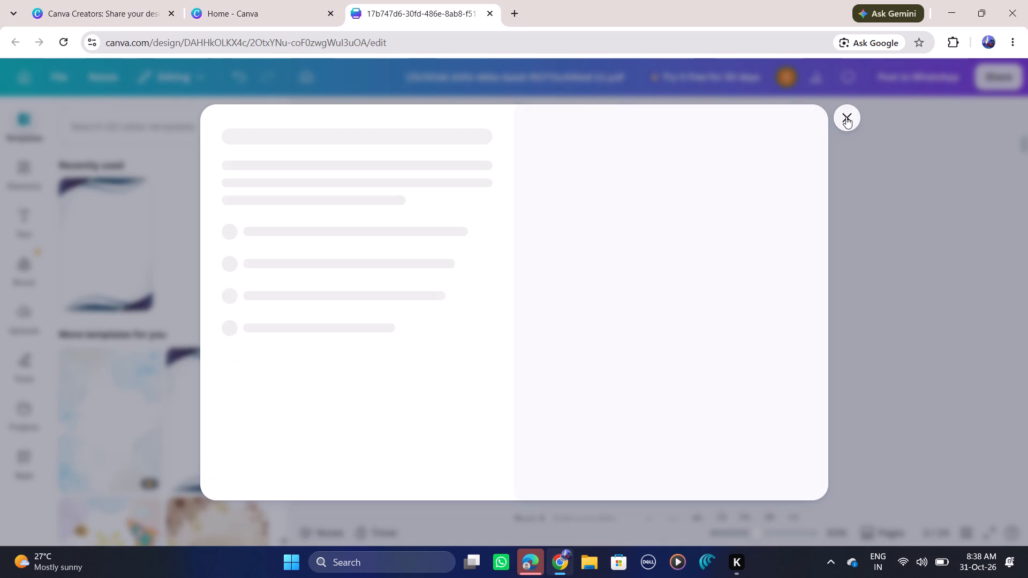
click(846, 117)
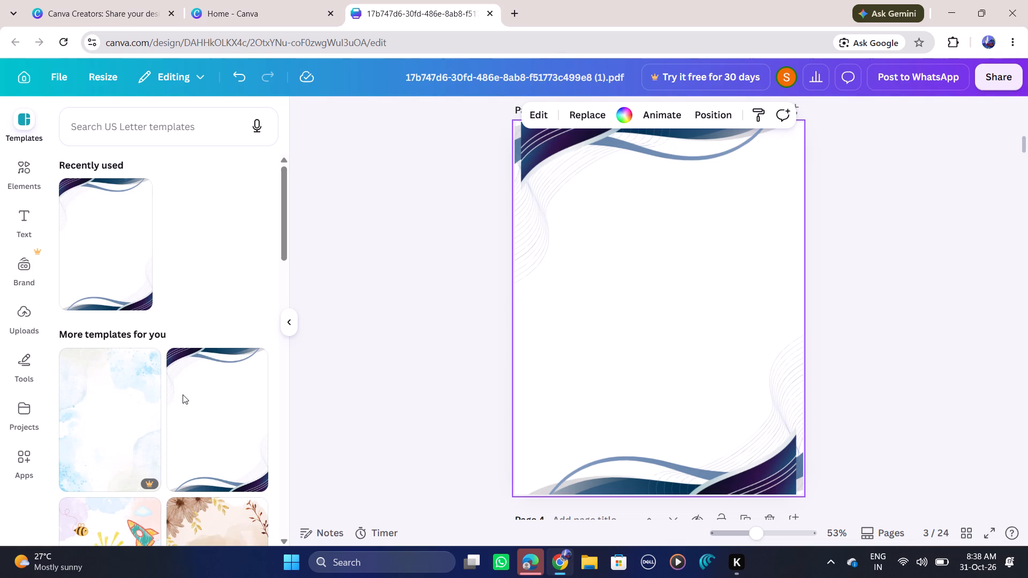
Browse the suggested US Letter templates for other decorative page designs.
scroll(183, 394, down, 2)
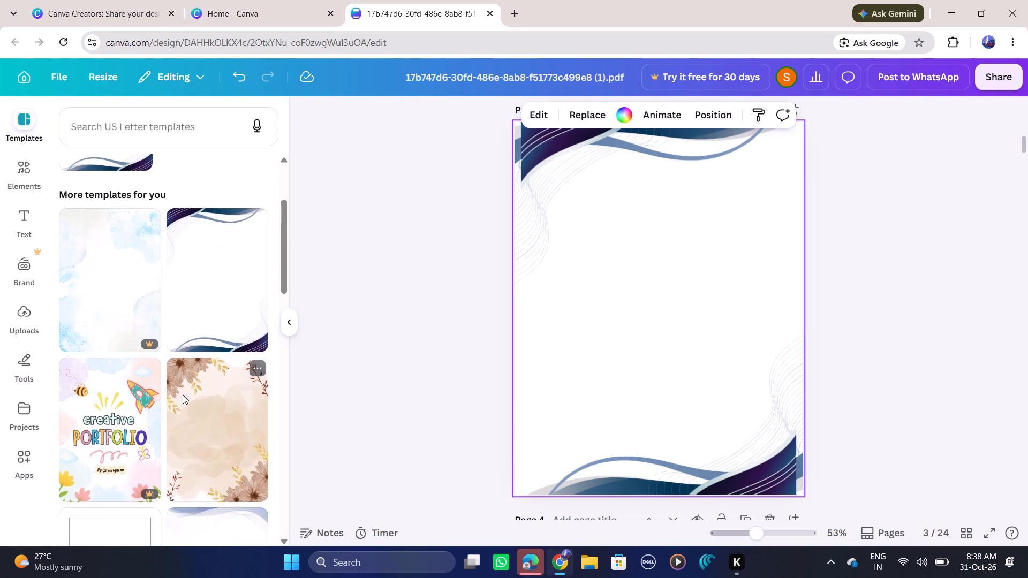
scroll(183, 394, down, 1)
scroll(140, 320, down, 1)
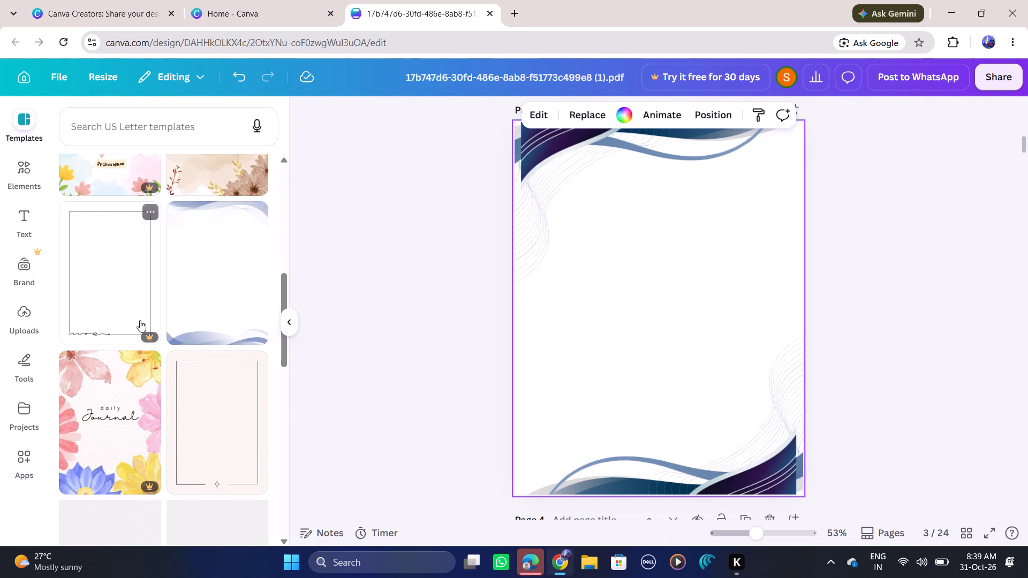
scroll(140, 320, down, 3)
scroll(140, 320, up, 5)
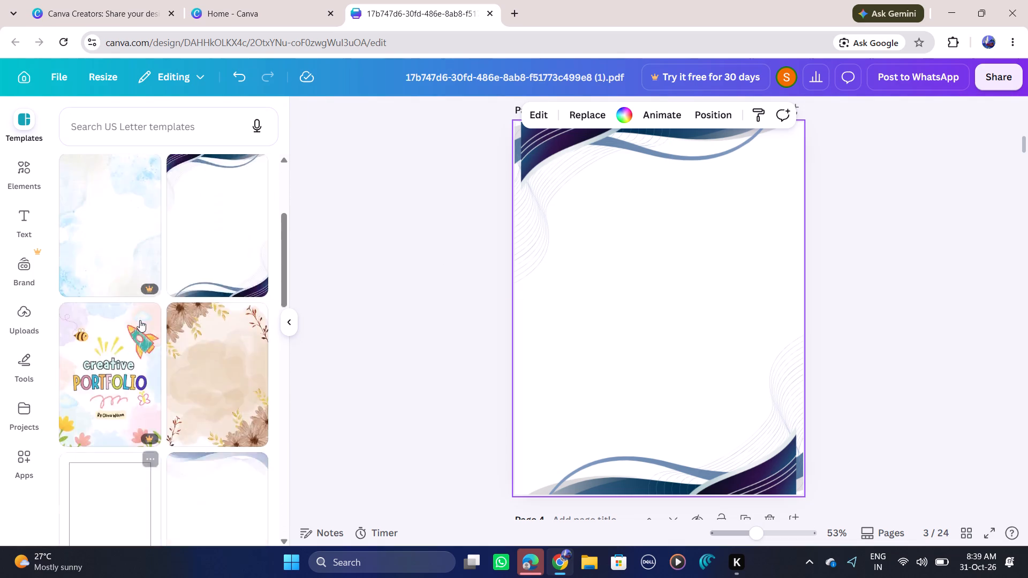
scroll(568, 315, down, 2)
Move the Phase 2 wirelength and congestion diagram from page 11 onto page 12 and down over its bottom edge.
scroll(568, 315, down, 1)
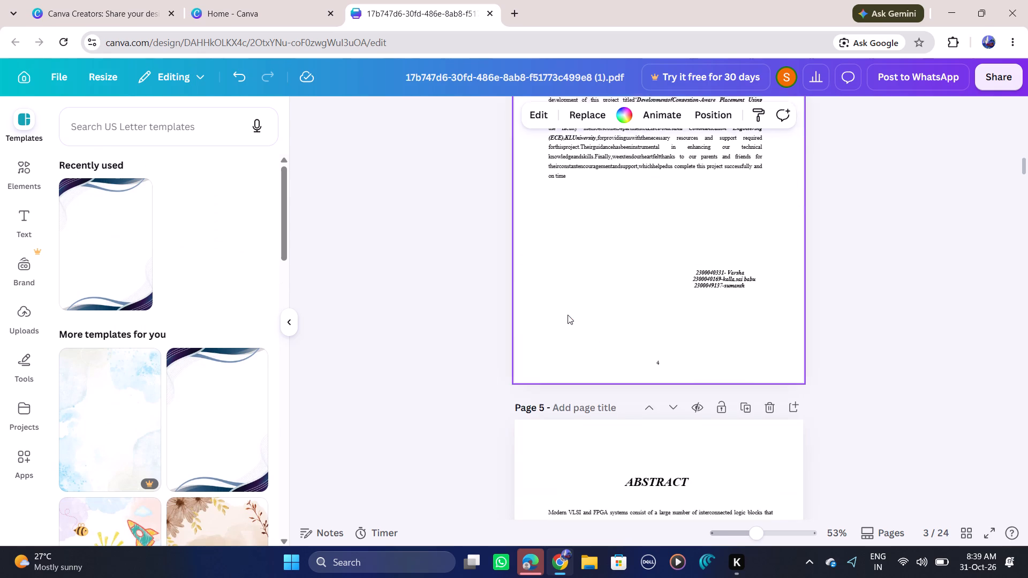
scroll(568, 315, down, 3)
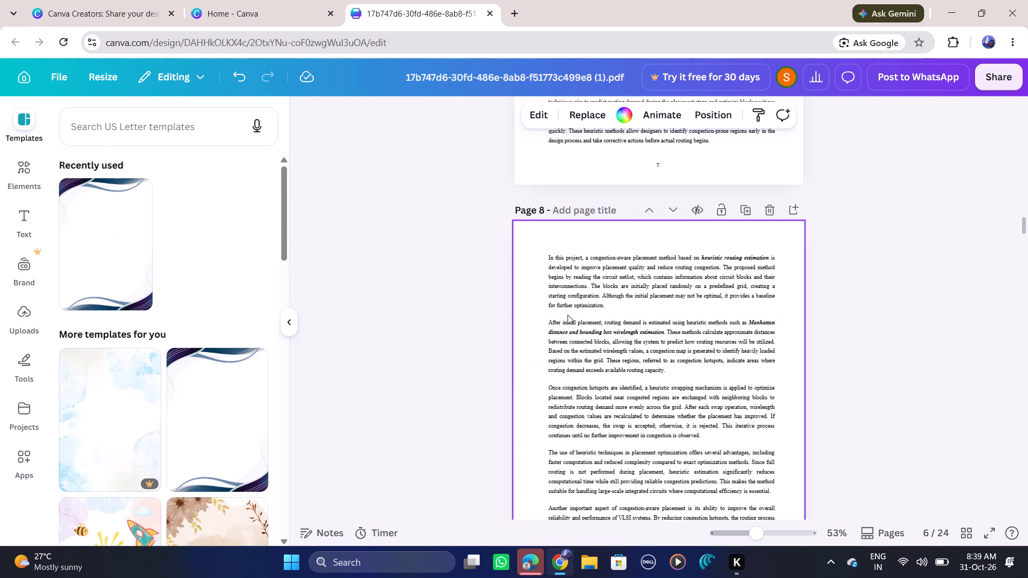
scroll(568, 315, down, 2)
click(609, 232)
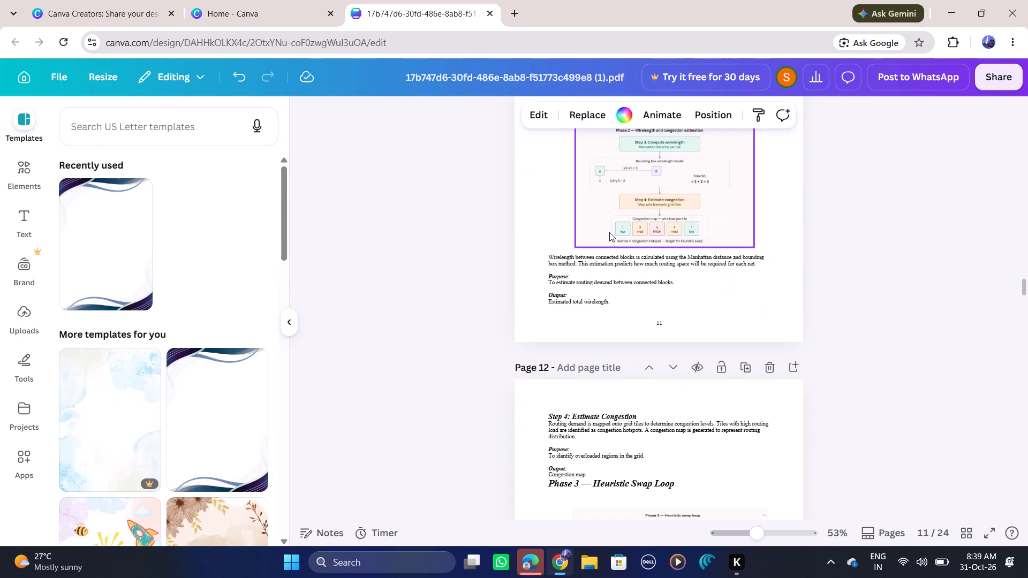
scroll(609, 232, up, 1)
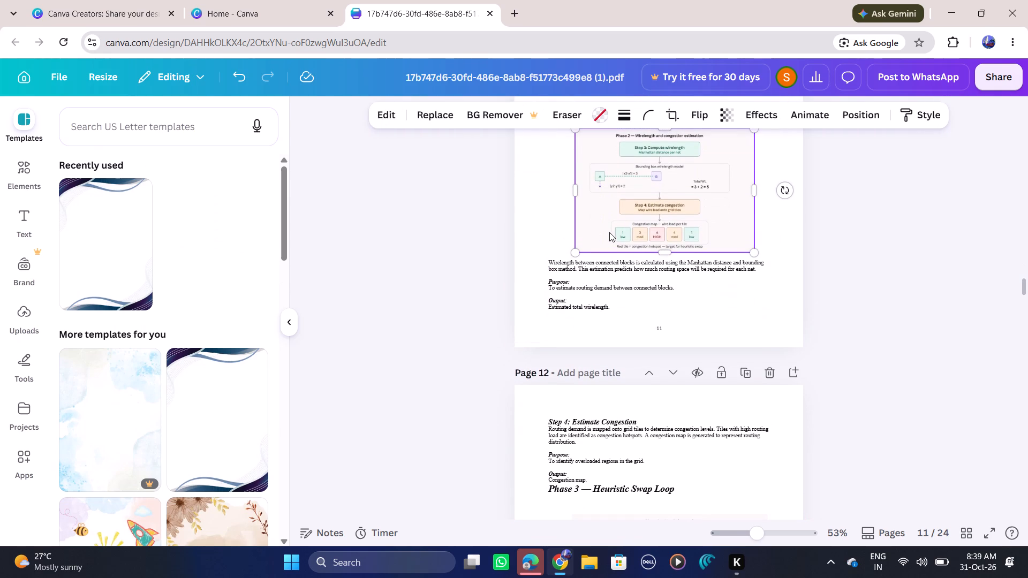
drag(668, 248, 668, 261)
drag(668, 261, 660, 252)
drag(660, 252, 659, 309)
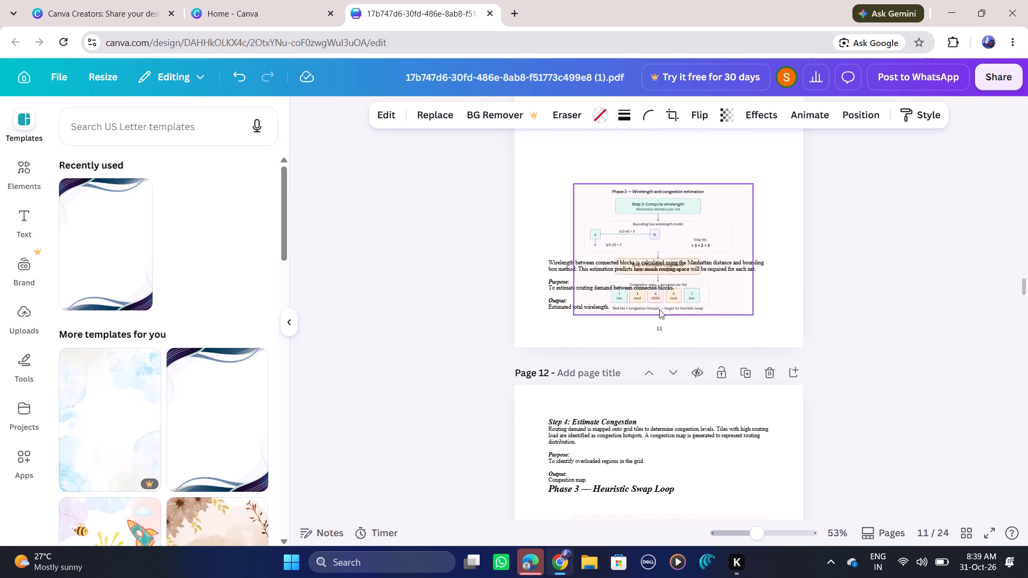
drag(659, 309, 699, 566)
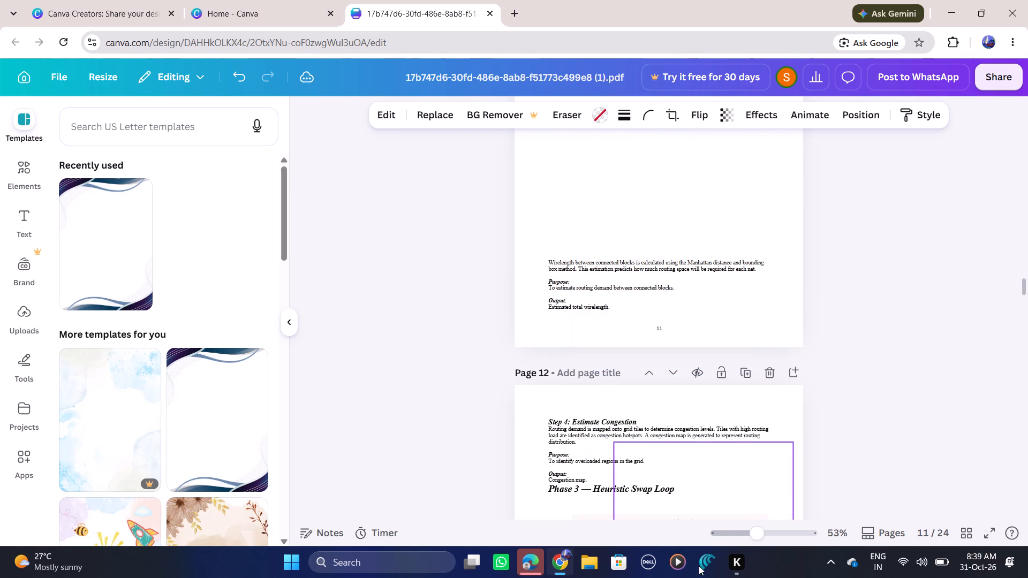
scroll(688, 360, down, 3)
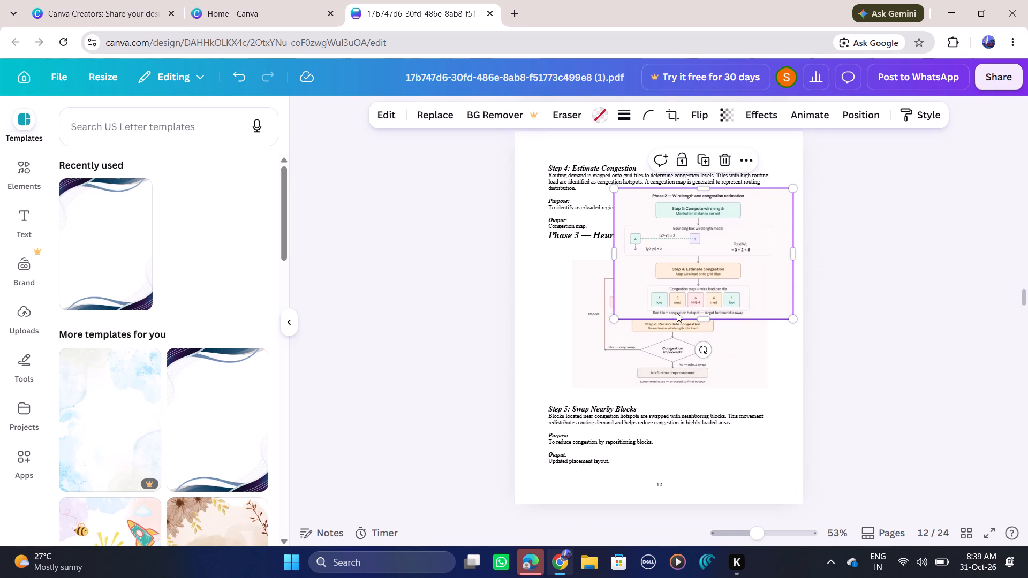
drag(714, 298, 698, 504)
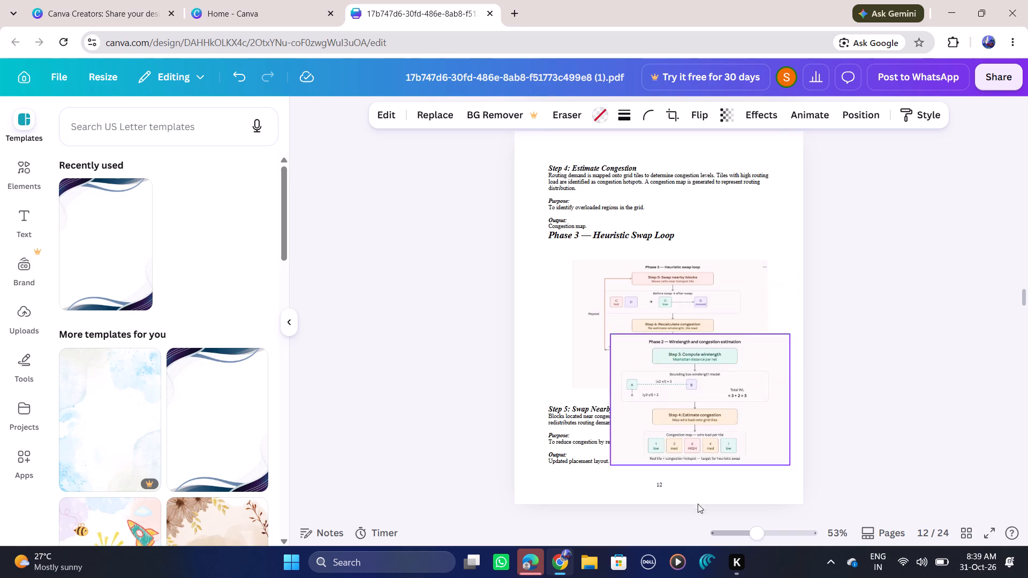
drag(698, 504, 694, 517)
Move the Phase 4 final output diagram to the upper-right corner of page 13, partly beyond the page edge.
scroll(694, 517, down, 3)
drag(676, 368, 769, 163)
Place the Phase 2 diagram in the empty space below the Phase 4 — Final Output Generation heading on page 13.
scroll(645, 267, up, 2)
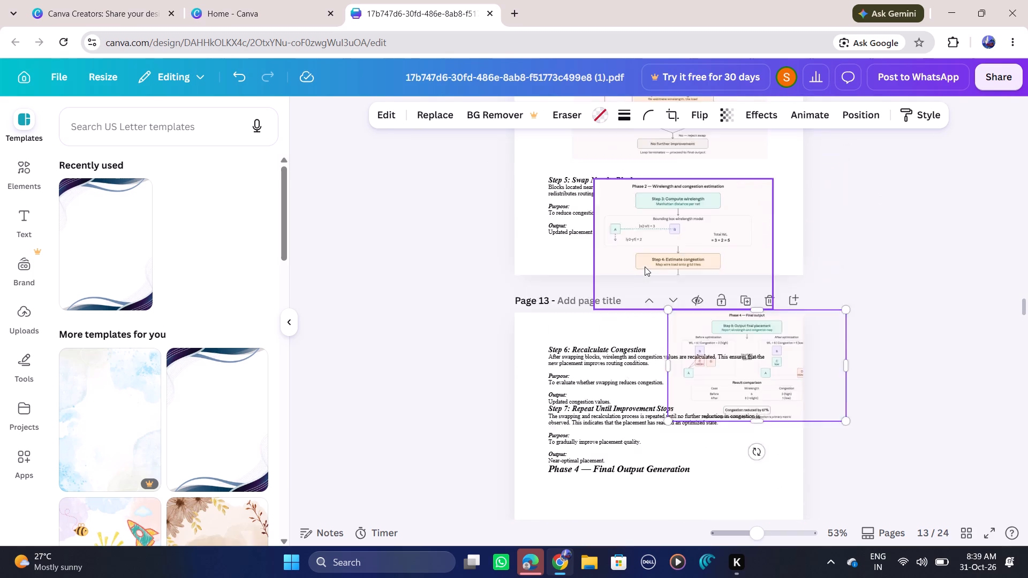
drag(645, 267, 636, 457)
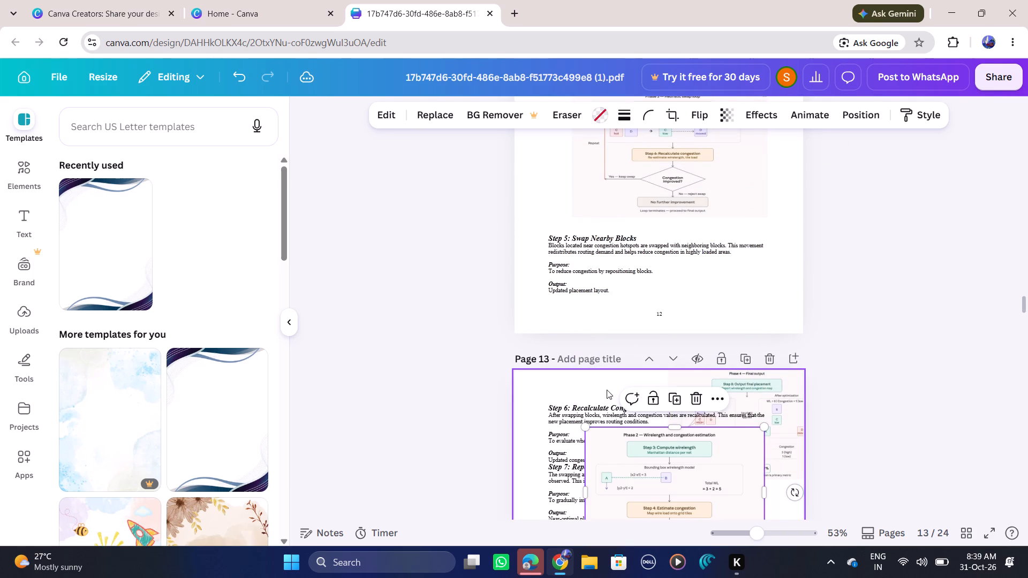
scroll(607, 390, down, 4)
drag(625, 296, 621, 428)
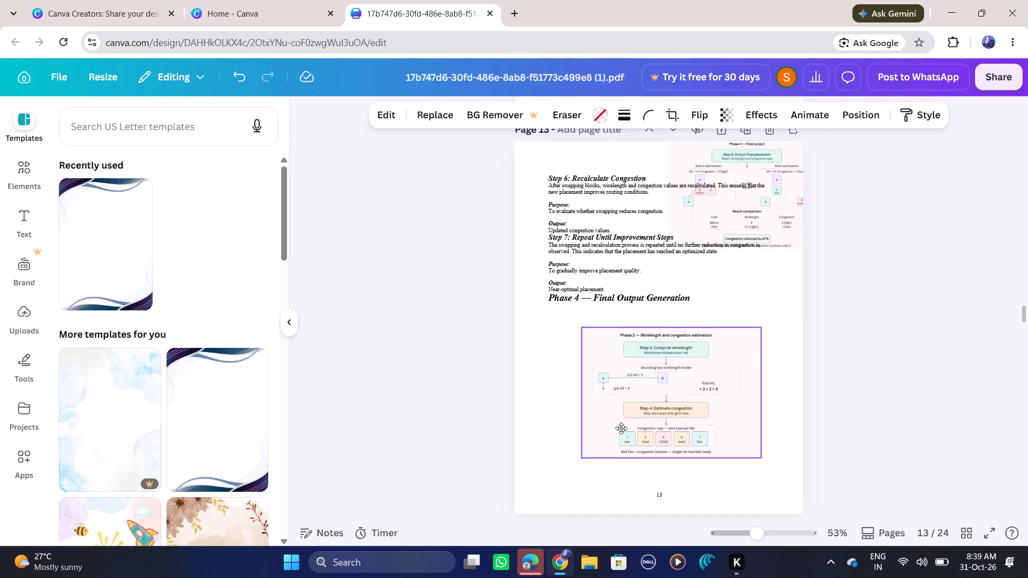
drag(621, 428, 610, 433)
Move the Phase 4 final output diagram from page 13 up to page 12's top-right corner, overlapping the page edges.
scroll(698, 270, up, 3)
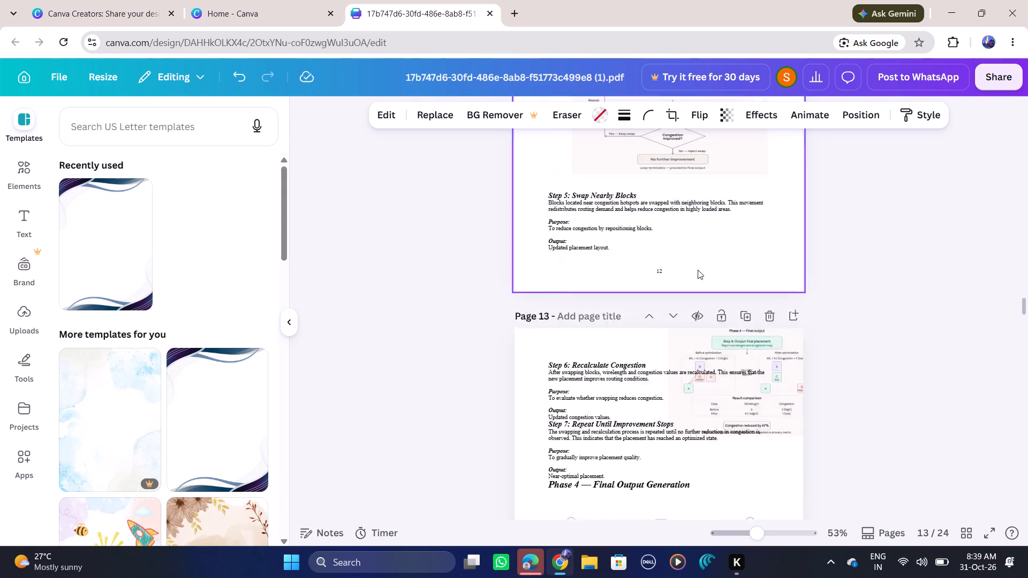
click(721, 401)
click(776, 387)
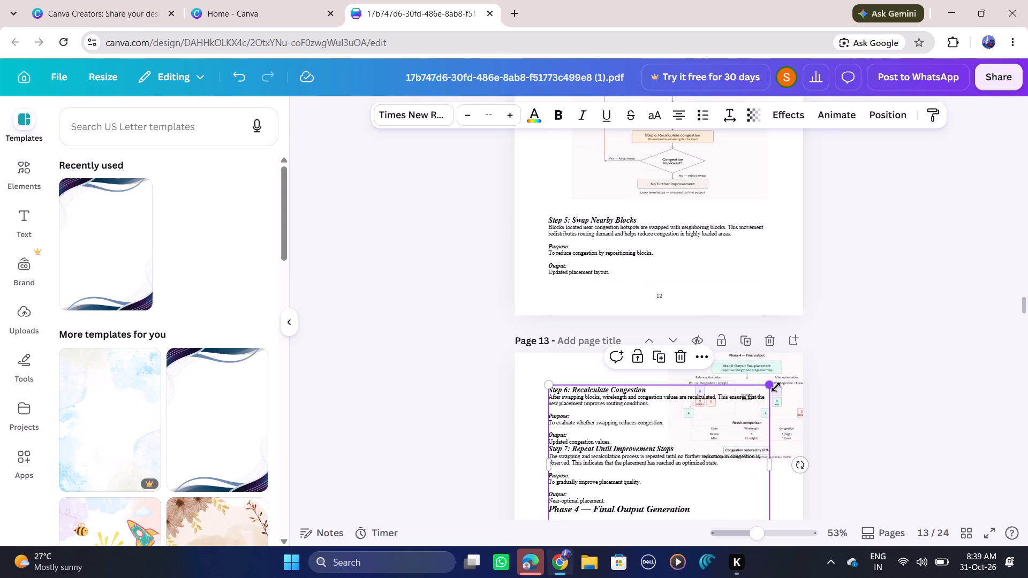
click(788, 388)
drag(788, 388, 811, 155)
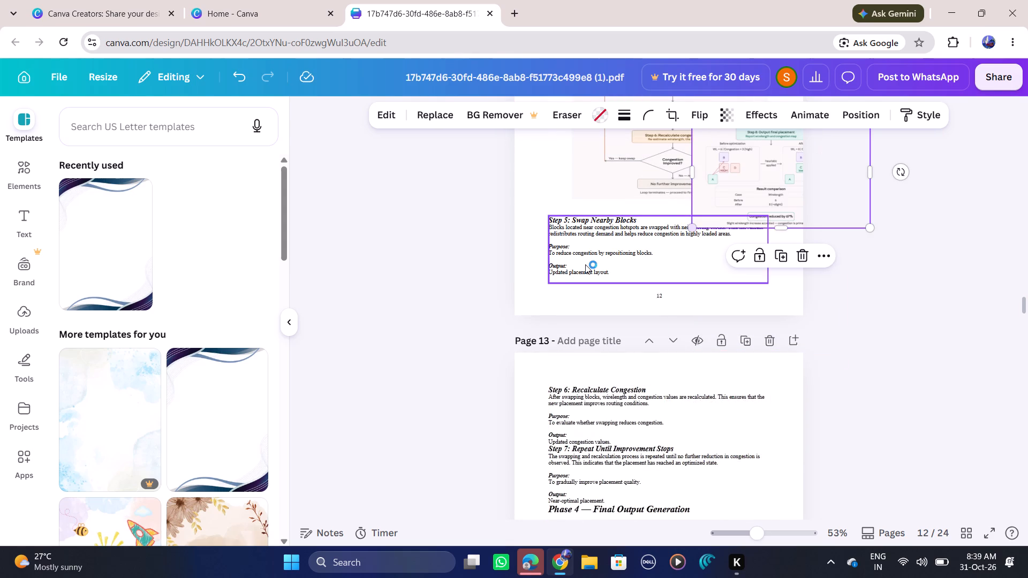
scroll(585, 264, up, 2)
scroll(585, 264, down, 3)
scroll(585, 264, up, 1)
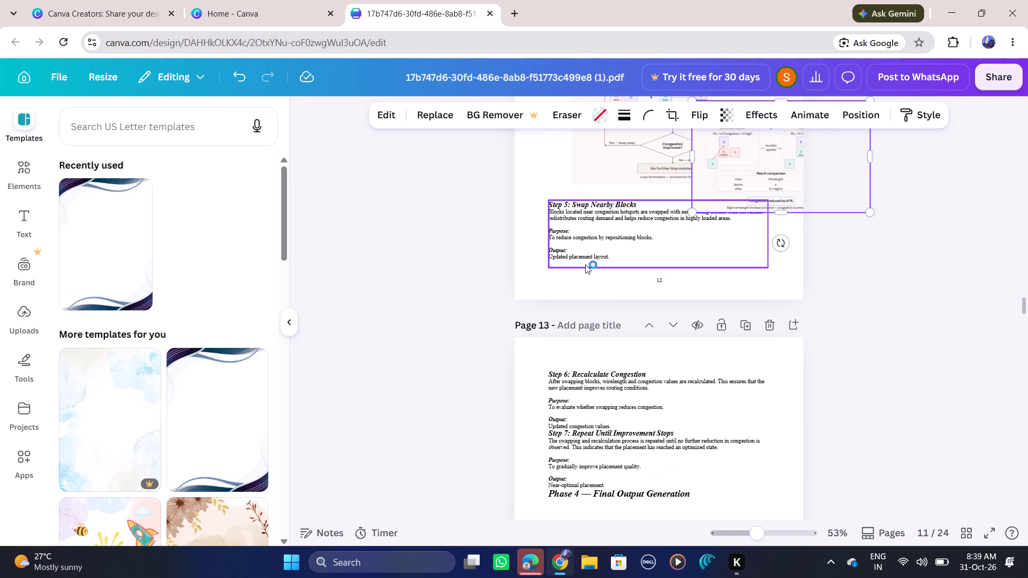
scroll(585, 264, up, 1)
drag(787, 277, 837, 187)
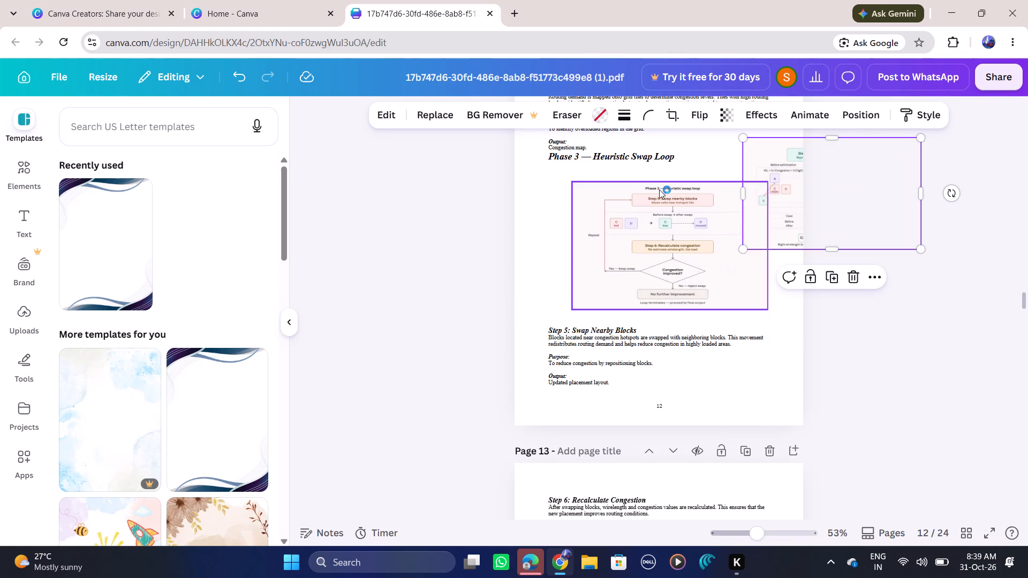
scroll(659, 189, up, 2)
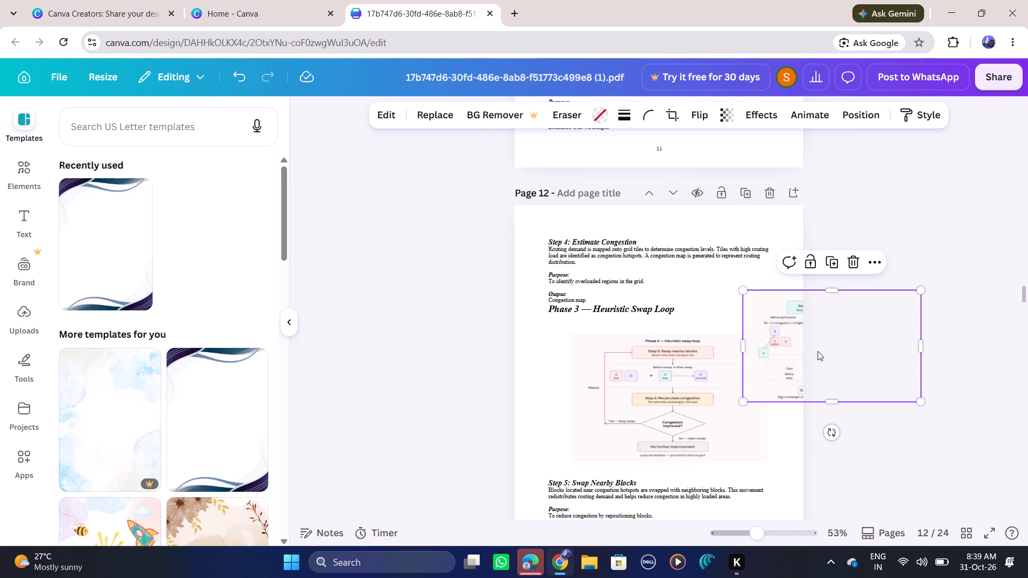
drag(818, 351, 768, 202)
scroll(578, 216, up, 2)
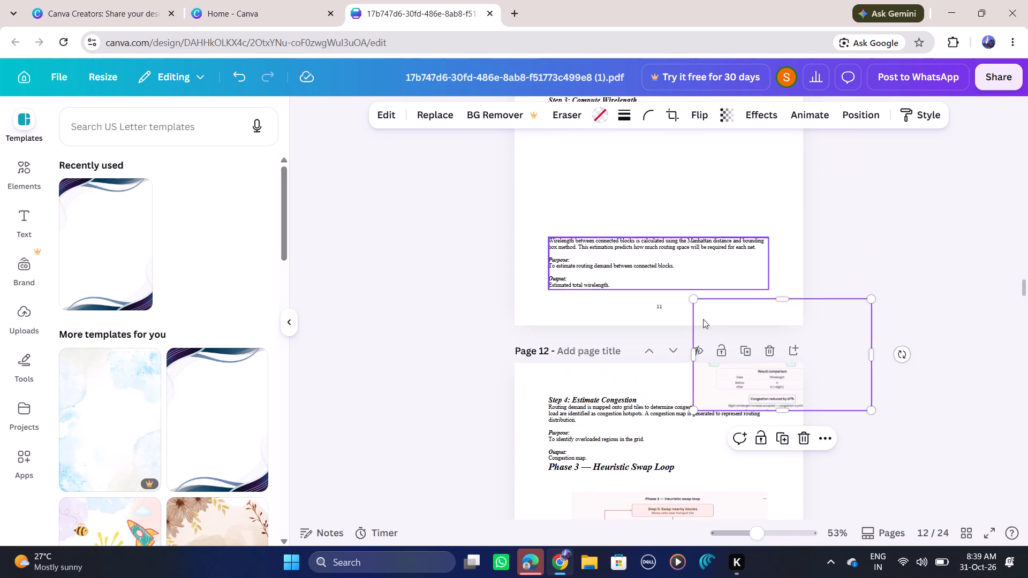
Duplicate page 12.
click(752, 355)
drag(752, 355, 735, 280)
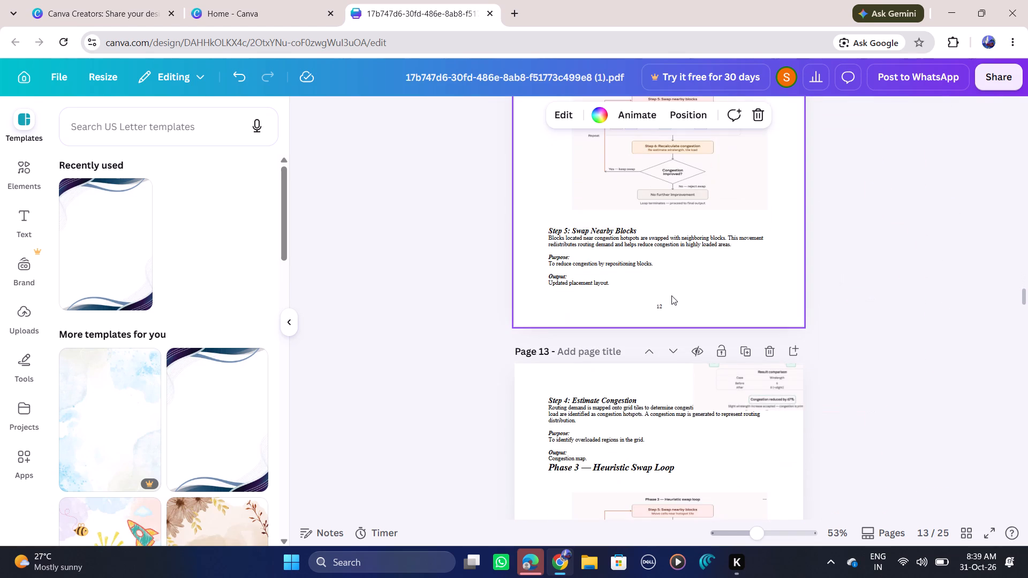
Move the Phase 3 heuristic swap loop diagram off the right side of the duplicated page 13.
scroll(671, 295, up, 5)
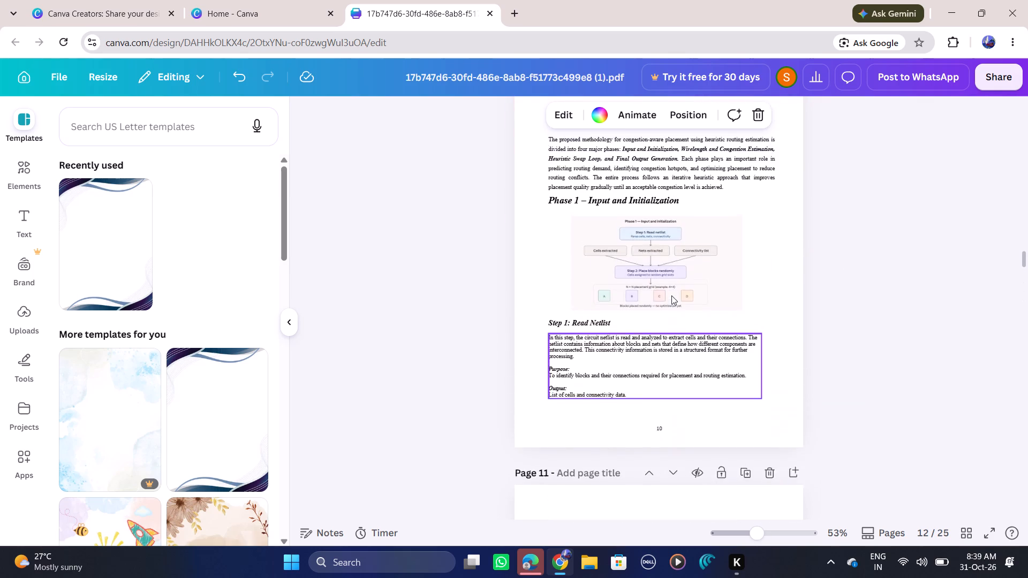
scroll(671, 295, up, 1)
scroll(671, 295, down, 4)
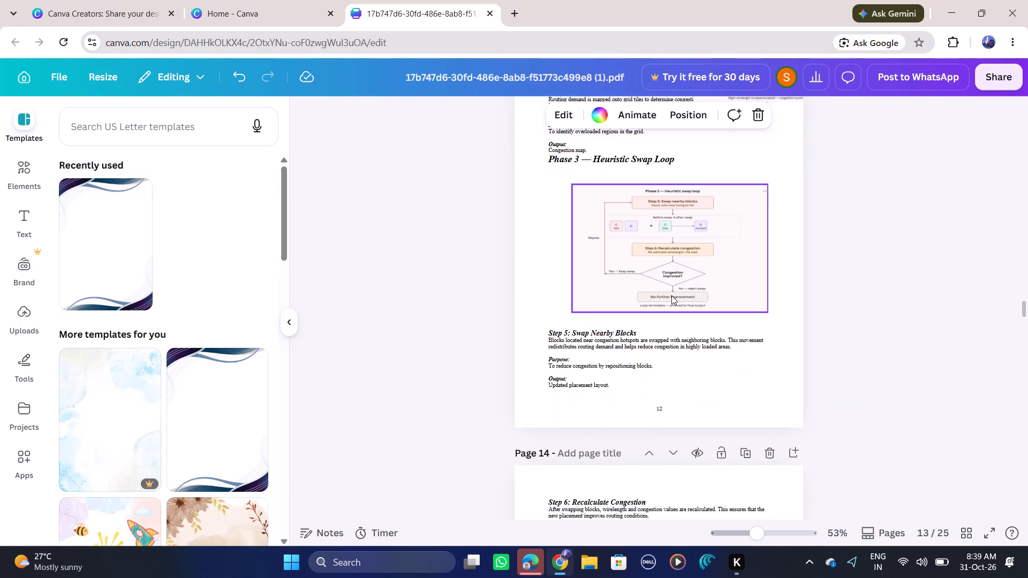
drag(671, 295, 894, 277)
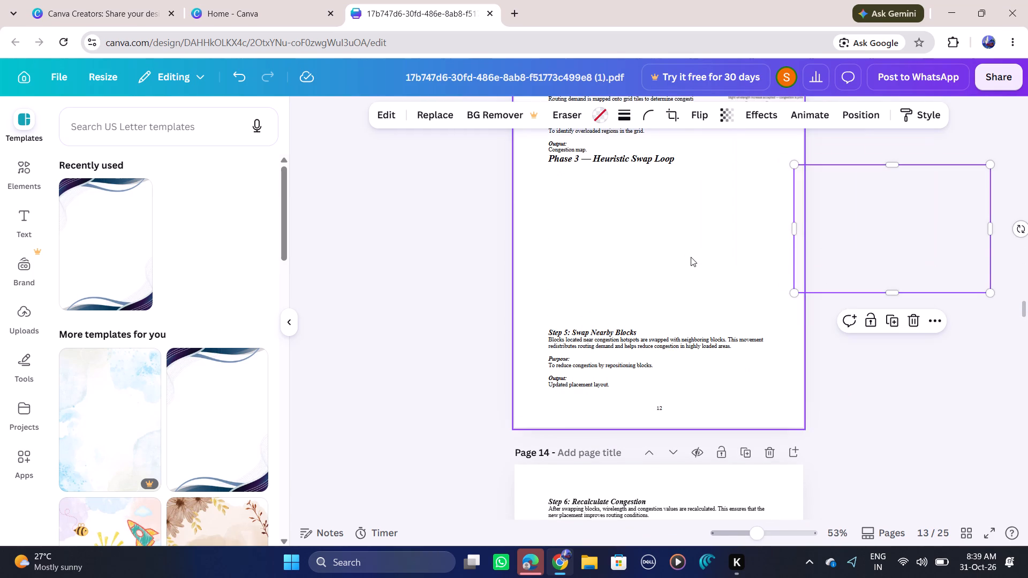
Move the Phase 3 heuristic swap loop diagram on page 12 to the page's lower-left edge.
scroll(691, 257, up, 3)
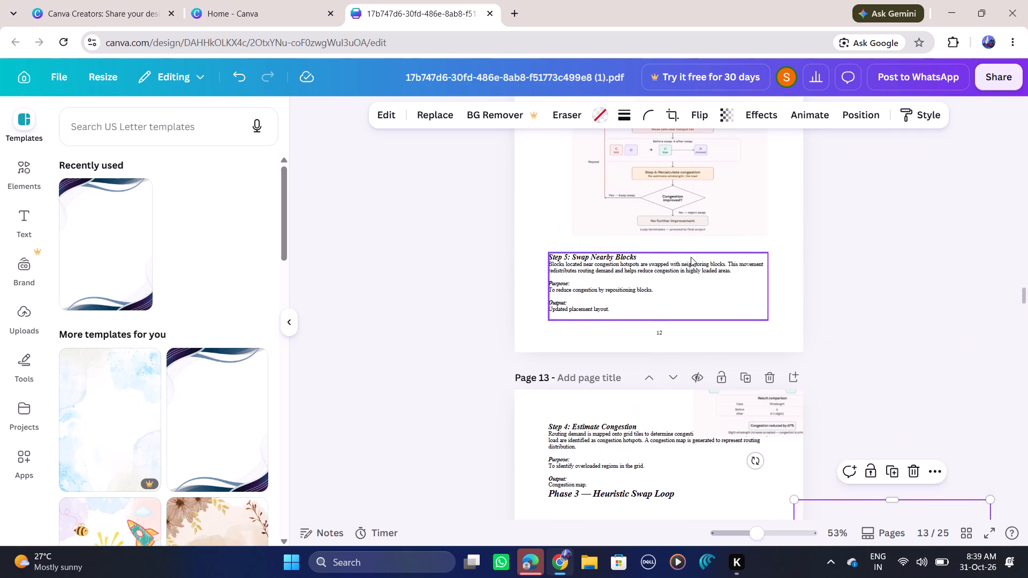
scroll(691, 257, up, 1)
drag(675, 207, 541, 386)
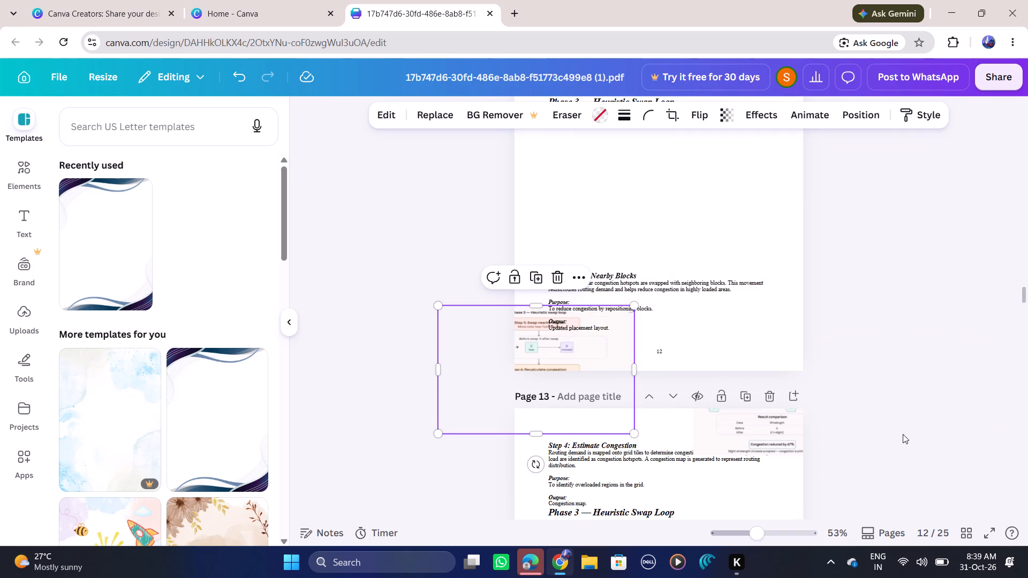
Shift the Step 4: Estimate Congestion text block on page 12 slightly down and toward the left margin.
scroll(903, 434, down, 5)
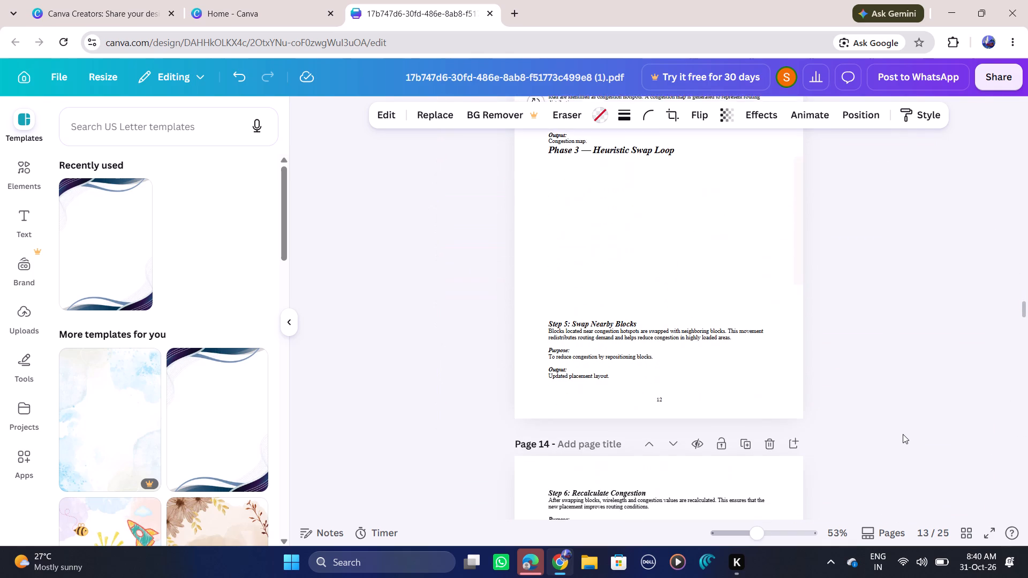
scroll(903, 434, down, 4)
scroll(903, 434, up, 3)
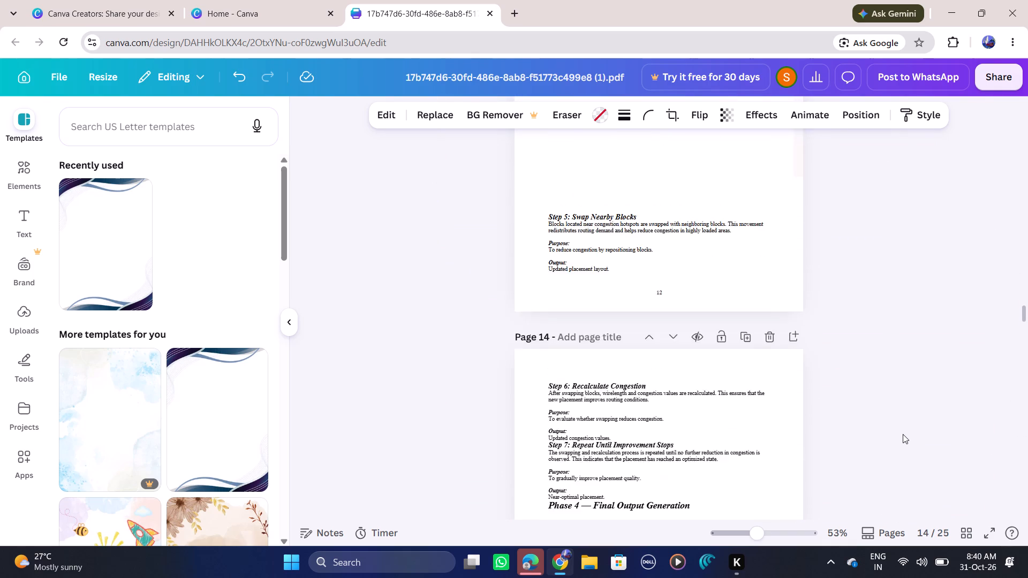
scroll(903, 434, up, 4)
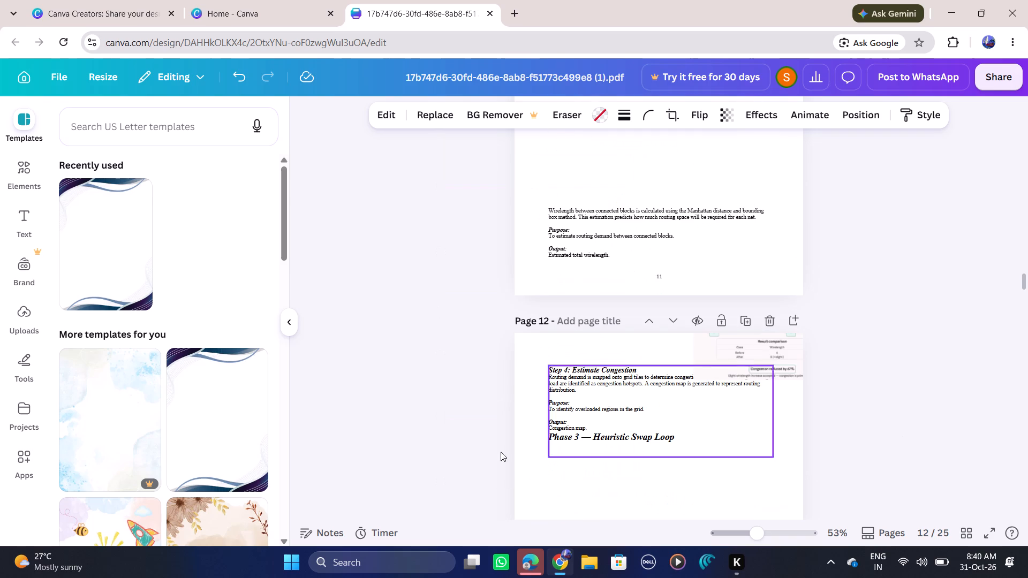
drag(579, 391, 569, 414)
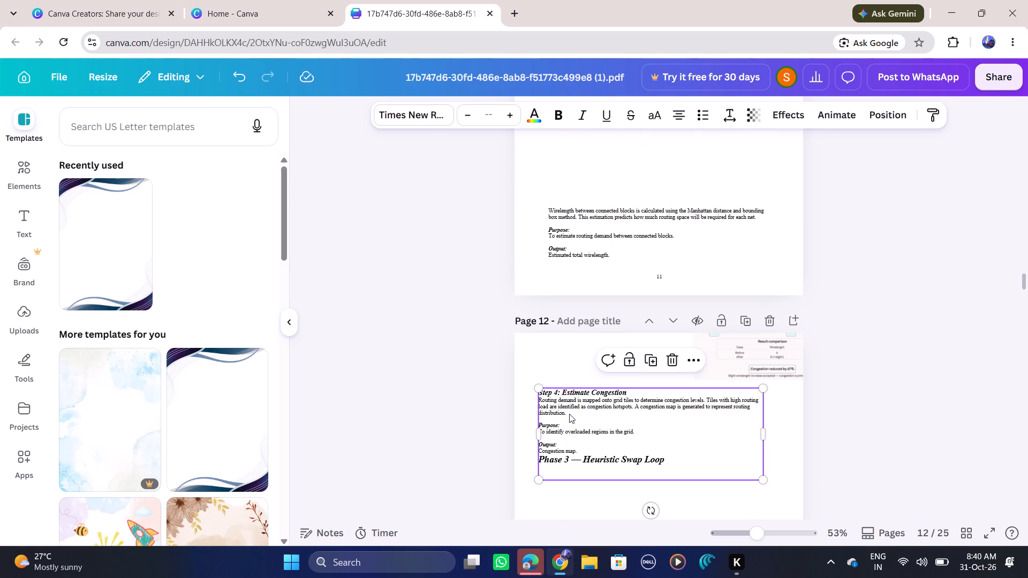
Move the Phase 4 final output diagram from page 12's top-right corner to page 11, just above the wirelength paragraph.
click(729, 359)
drag(729, 359, 843, 346)
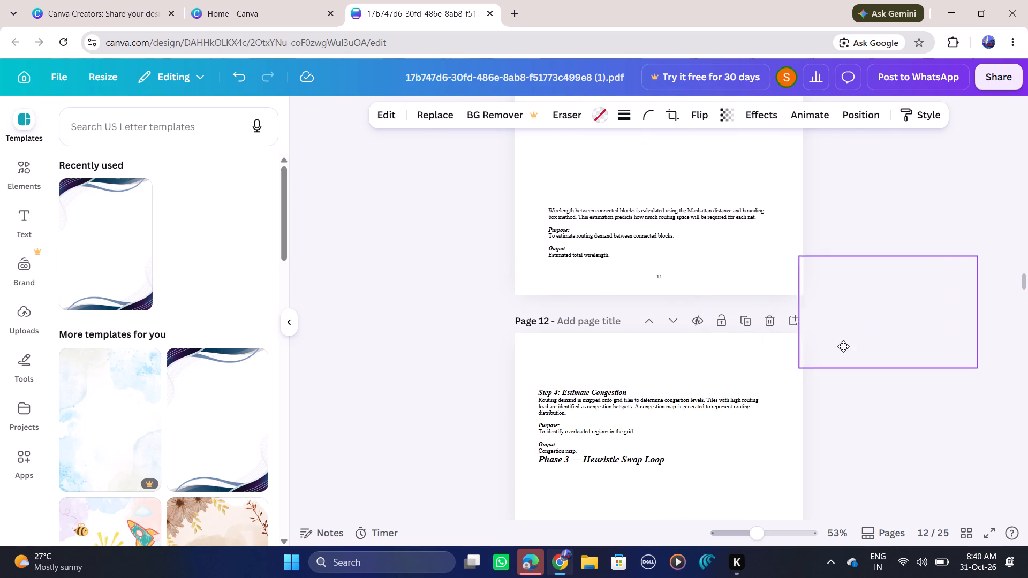
drag(843, 346, 613, 184)
click(598, 270)
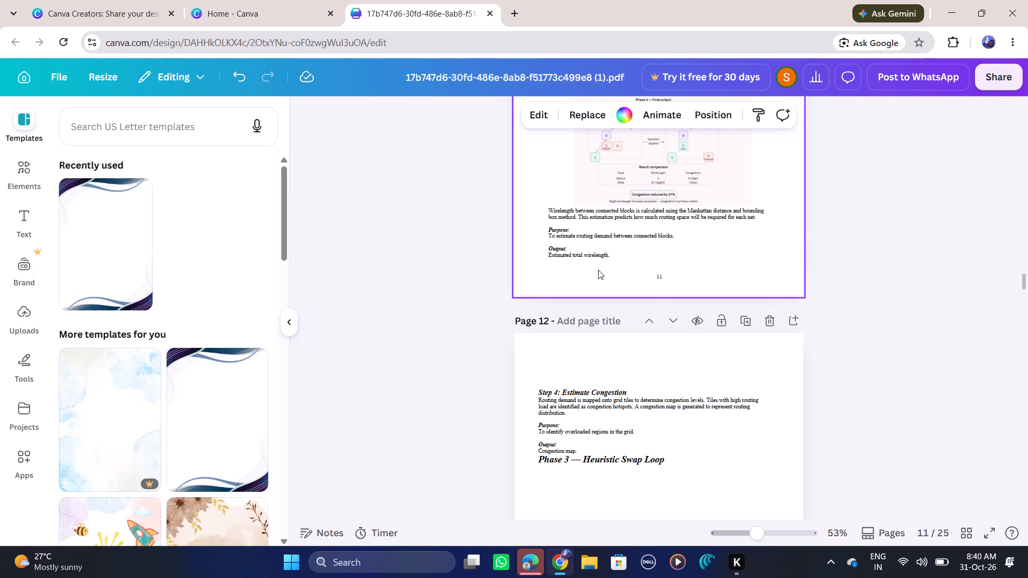
Move the Phase 3 heuristic swap loop diagram on page 12 between the Phase 3 heading and the Step 5 text.
scroll(598, 270, down, 3)
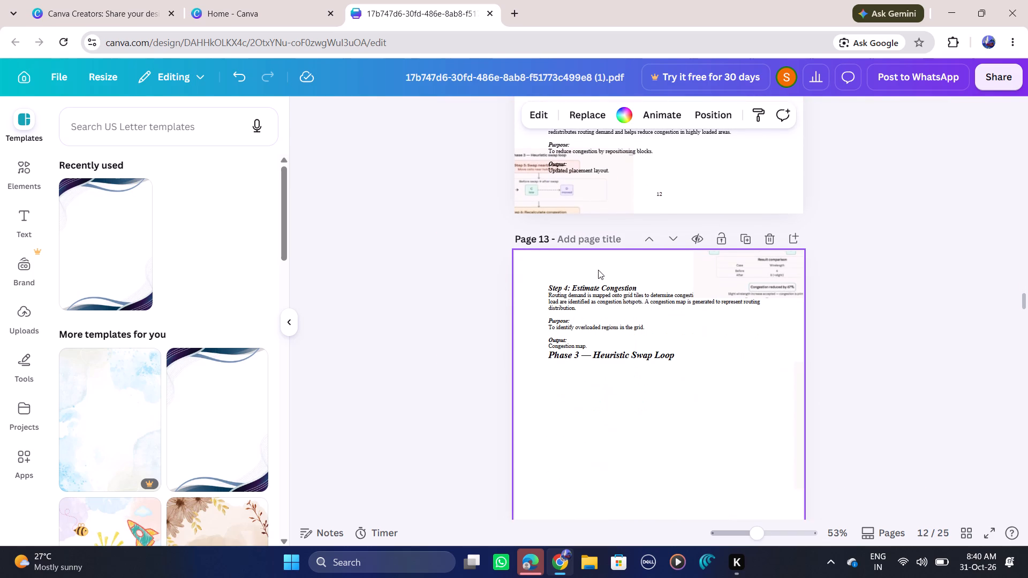
click(526, 195)
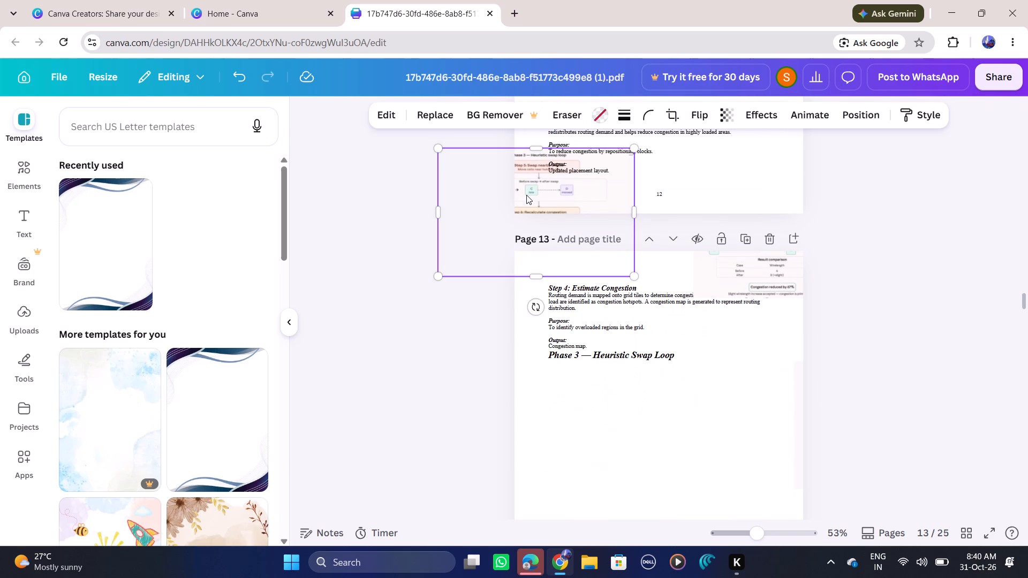
drag(526, 195, 477, 156)
scroll(675, 308, up, 1)
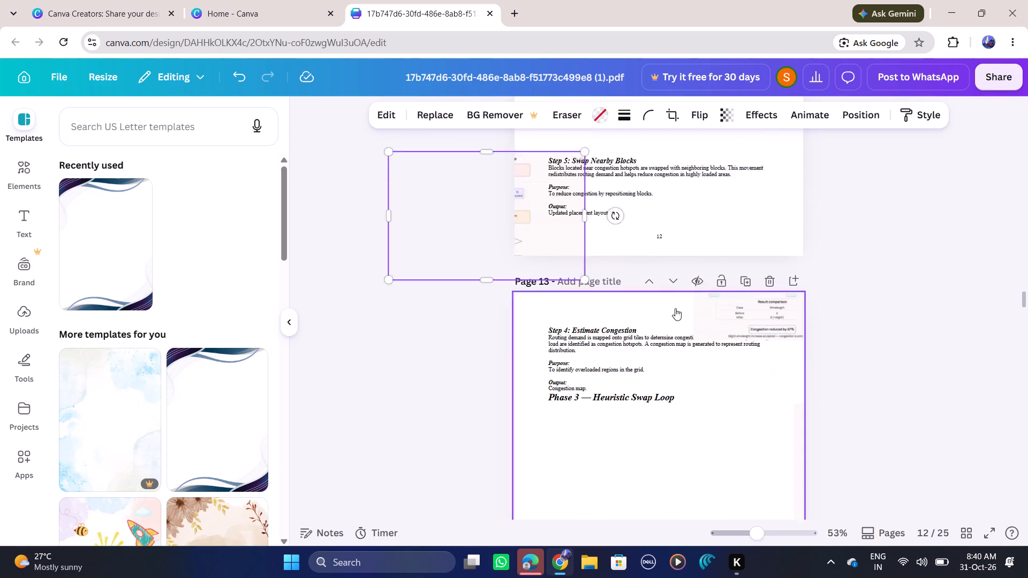
scroll(675, 308, up, 3)
drag(451, 480, 499, 445)
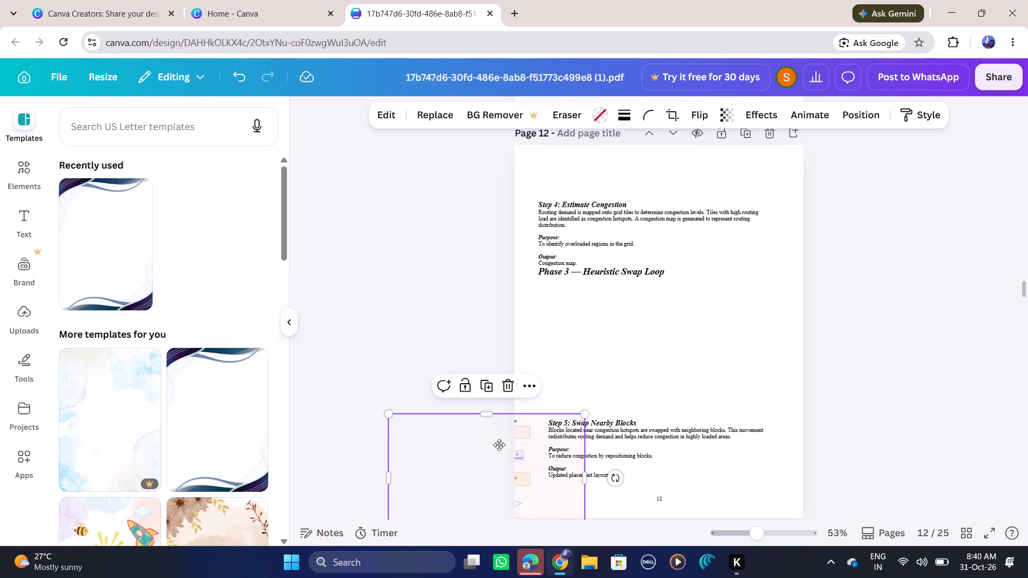
drag(499, 445, 622, 346)
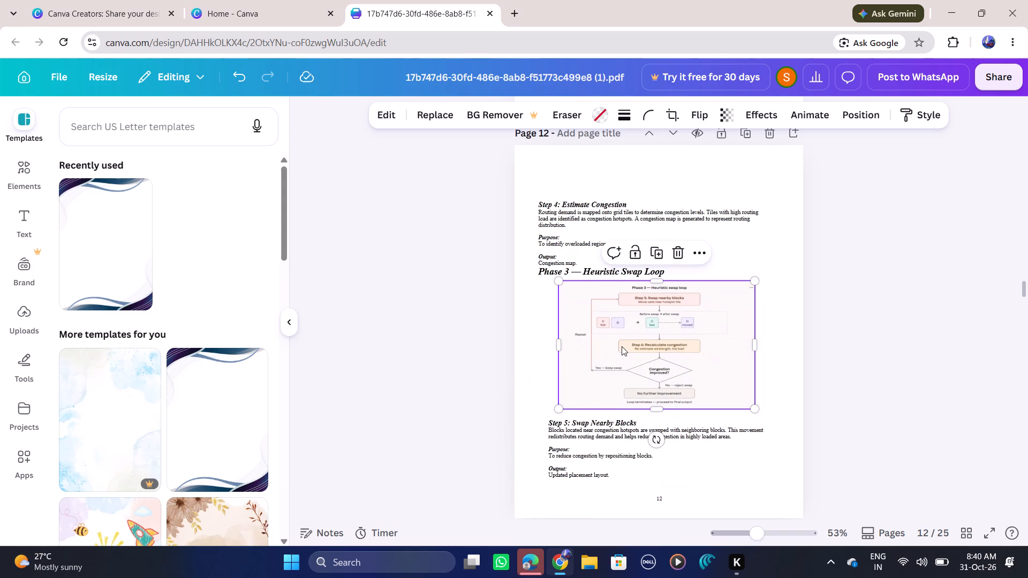
click(535, 333)
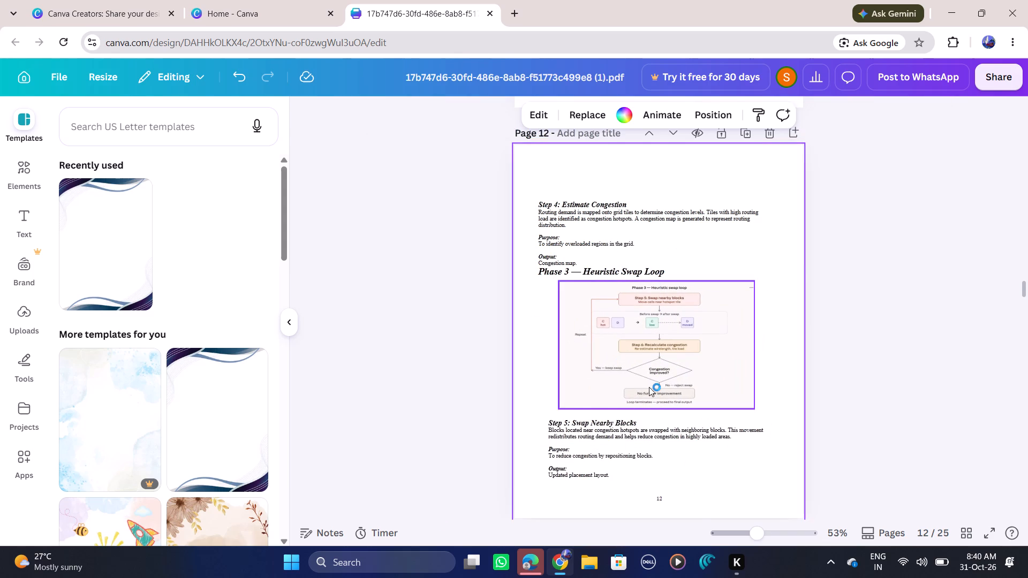
Move the Step 4: Estimate Congestion text block on page 13 straight down to just above the Step 5 text.
scroll(649, 387, down, 2)
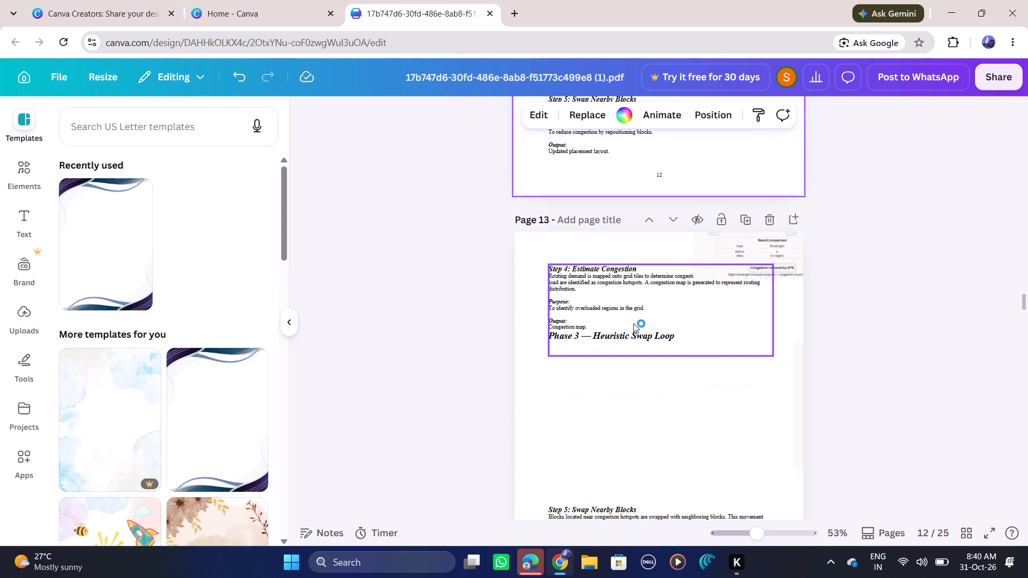
click(633, 323)
drag(633, 323, 633, 466)
Move the Phase 4 final output diagram on page 13 into the empty space above the Step 4 text.
click(769, 250)
drag(769, 250, 649, 346)
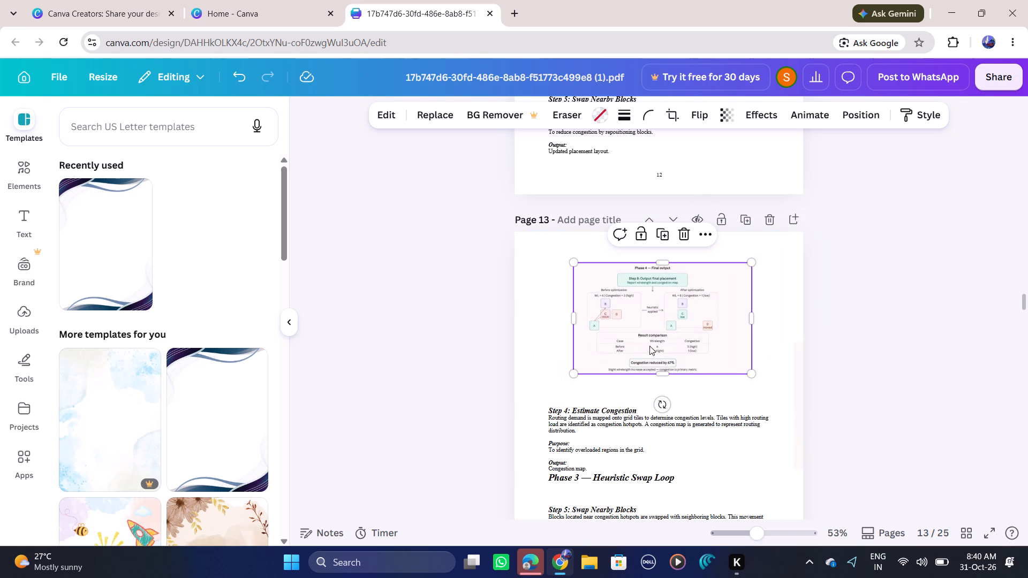
click(545, 330)
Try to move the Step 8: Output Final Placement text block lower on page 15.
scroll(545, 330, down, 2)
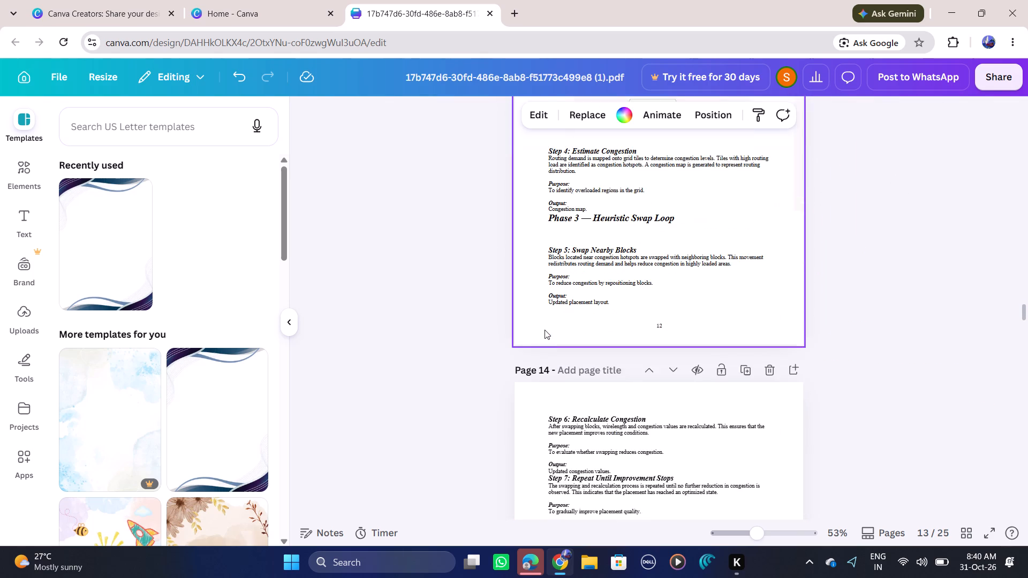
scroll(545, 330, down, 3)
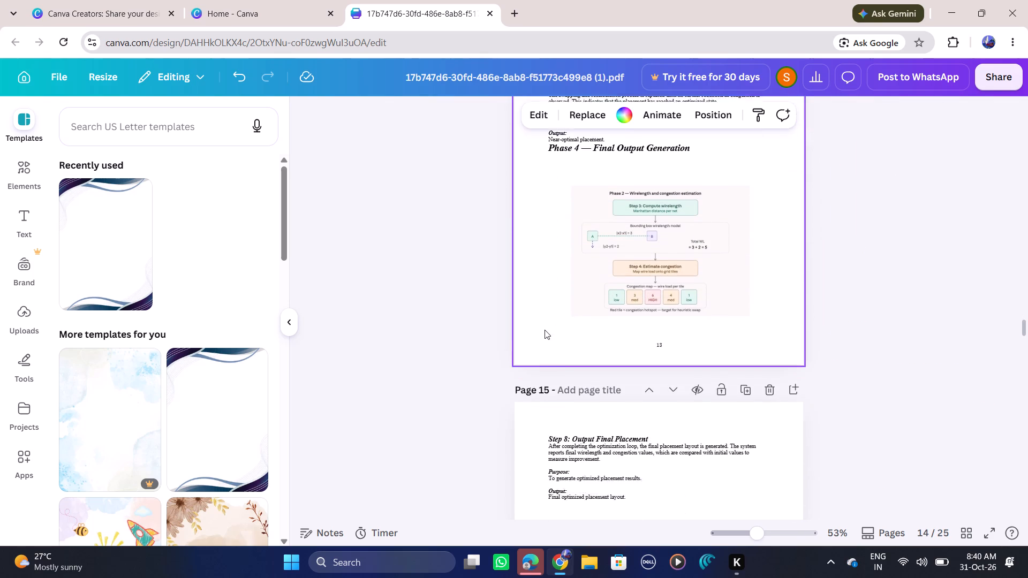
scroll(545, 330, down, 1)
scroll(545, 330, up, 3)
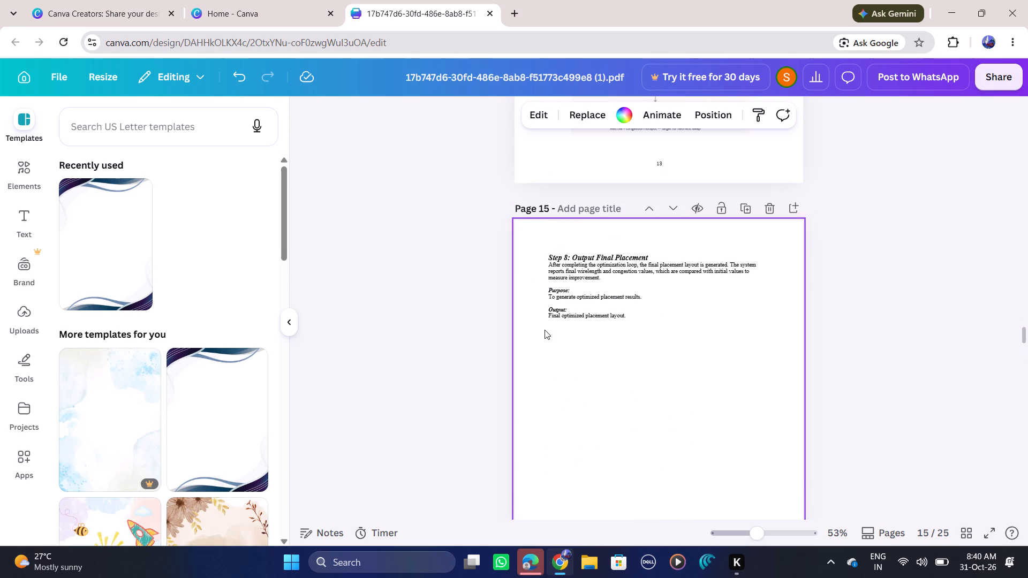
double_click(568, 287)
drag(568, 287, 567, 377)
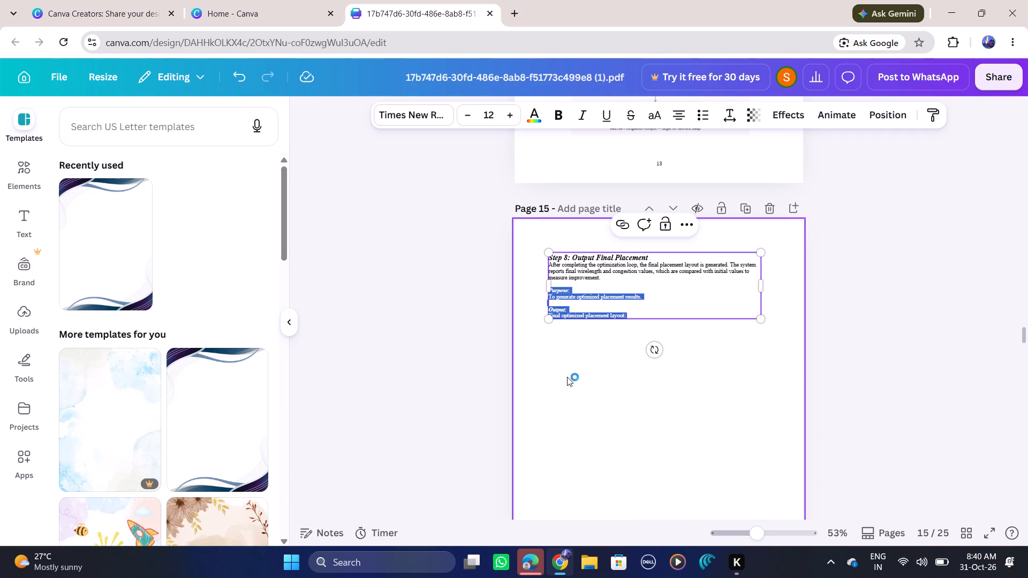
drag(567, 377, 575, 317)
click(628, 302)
Review the remaining report pages from page 15 through the conclusion on page 25.
scroll(561, 354, down, 1)
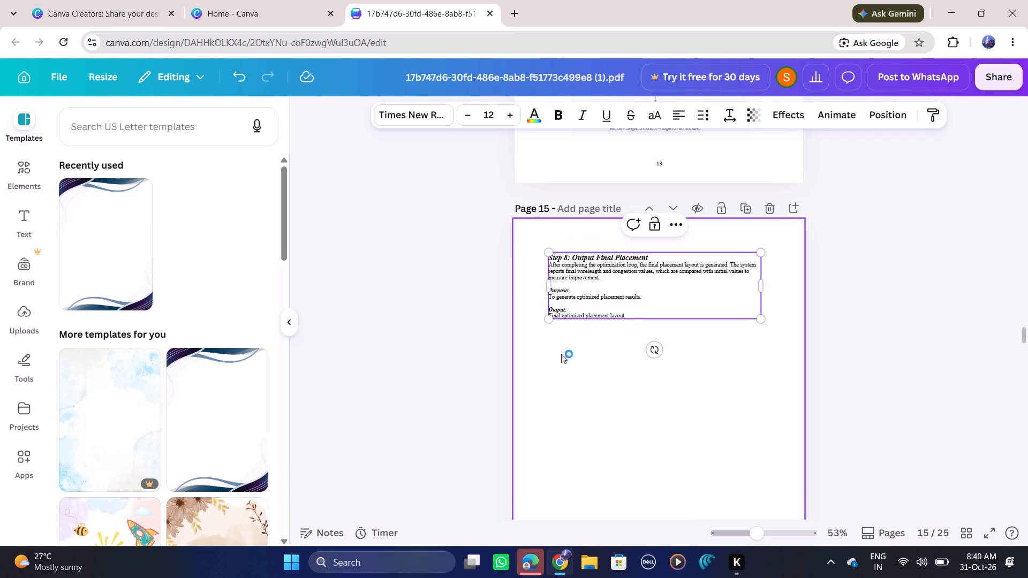
scroll(561, 354, down, 4)
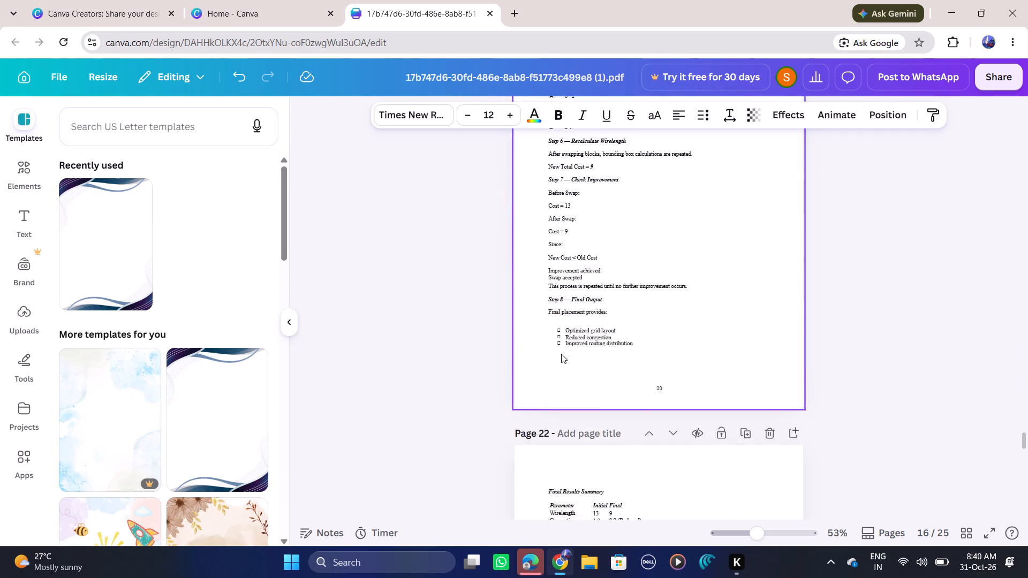
scroll(561, 354, down, 3)
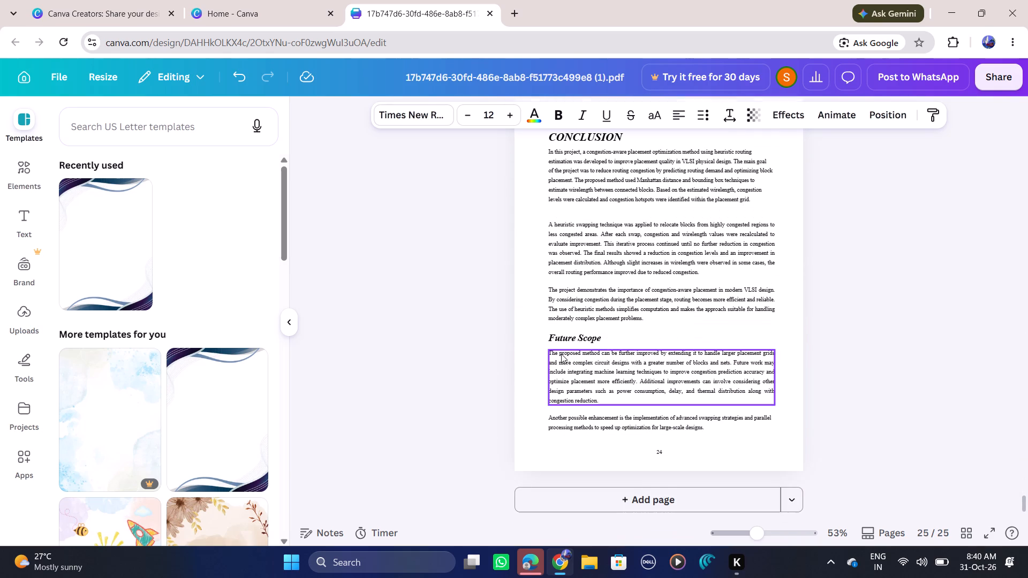
scroll(561, 354, down, 2)
Reposition the VLSI placement optimization figure on page 23 slightly lower and to the left beneath the OUTPUT heading.
scroll(561, 354, up, 1)
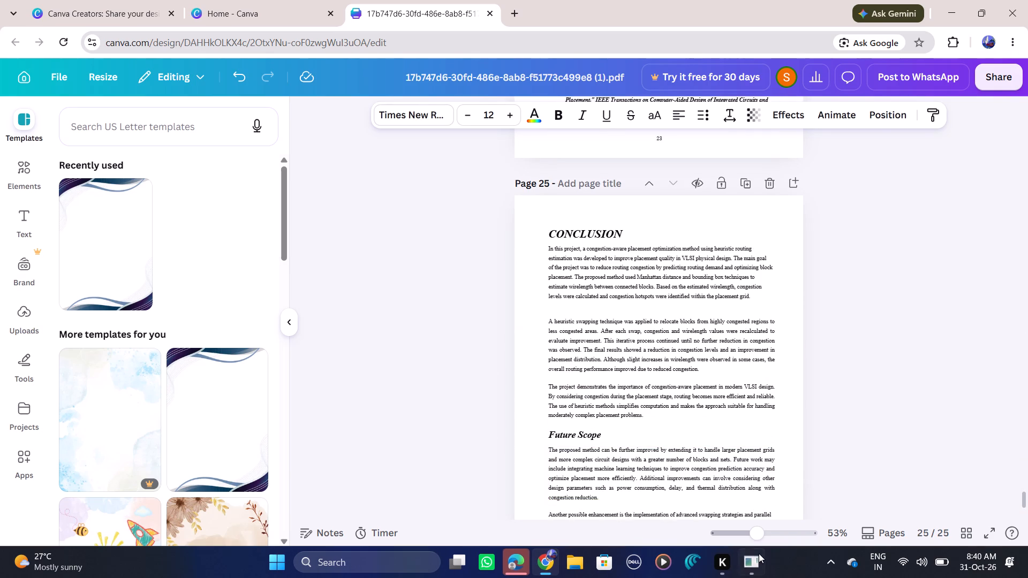
scroll(626, 303, up, 1)
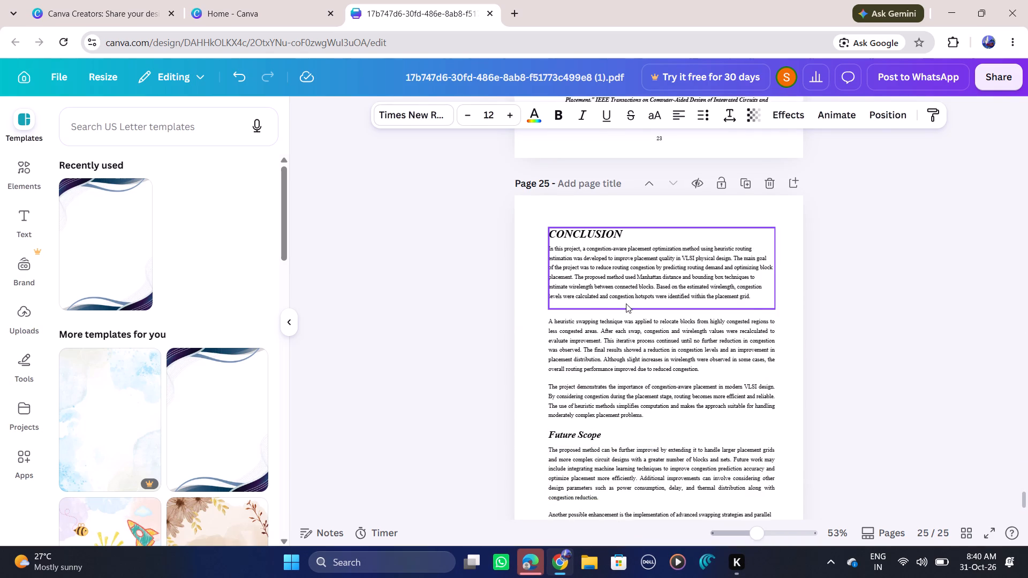
scroll(626, 303, up, 2)
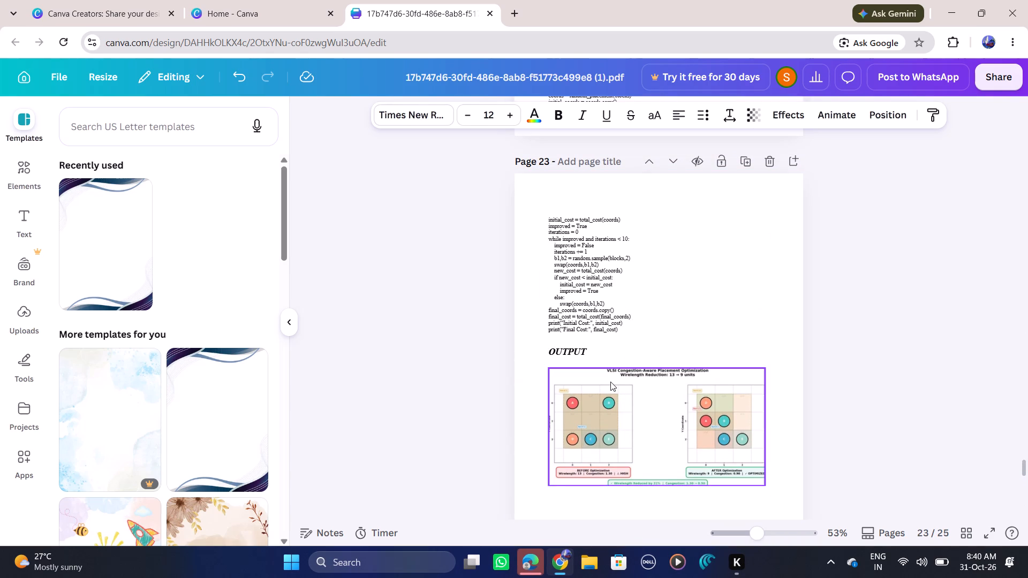
drag(610, 382, 610, 166)
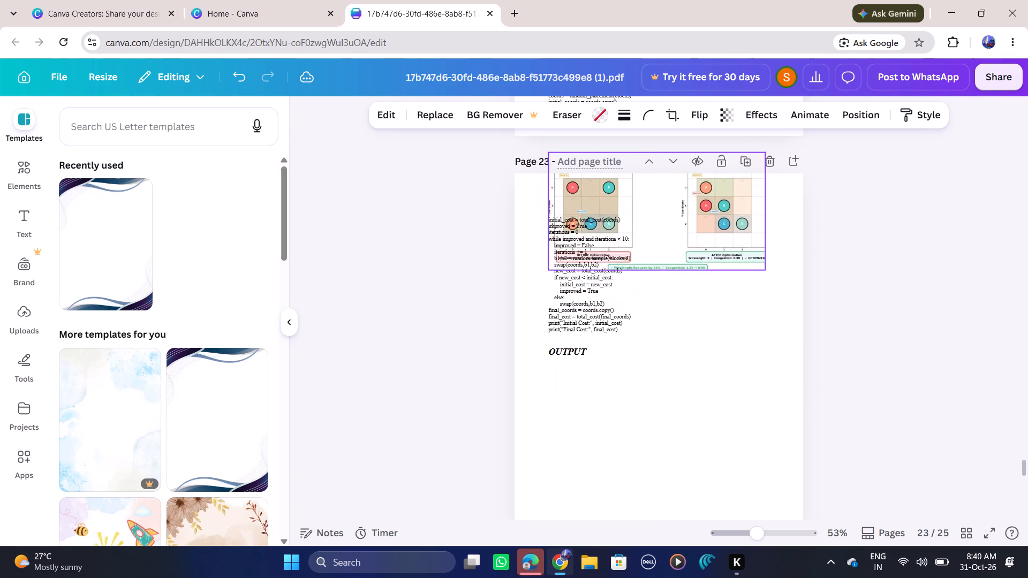
drag(610, 166, 605, 396)
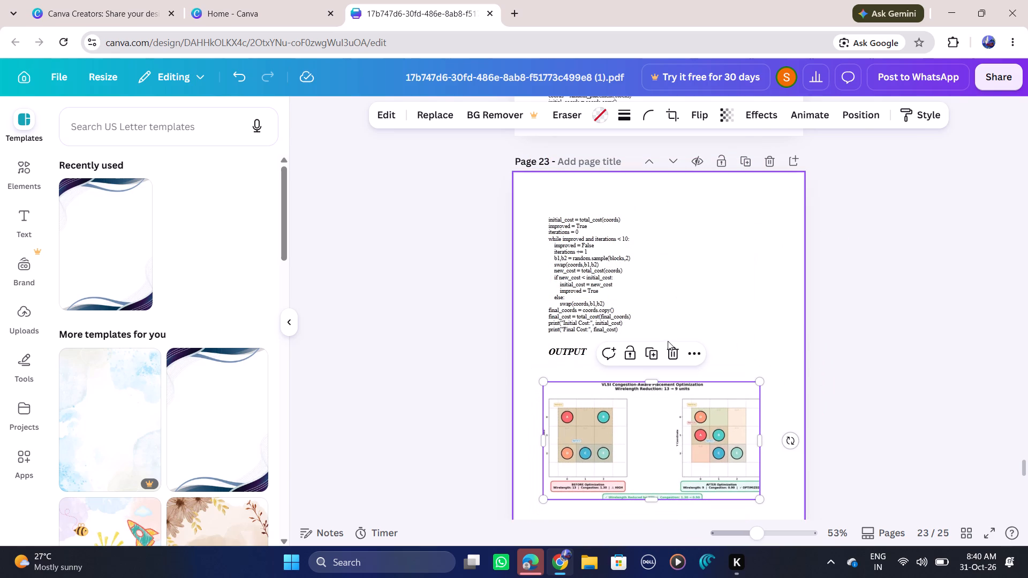
click(668, 341)
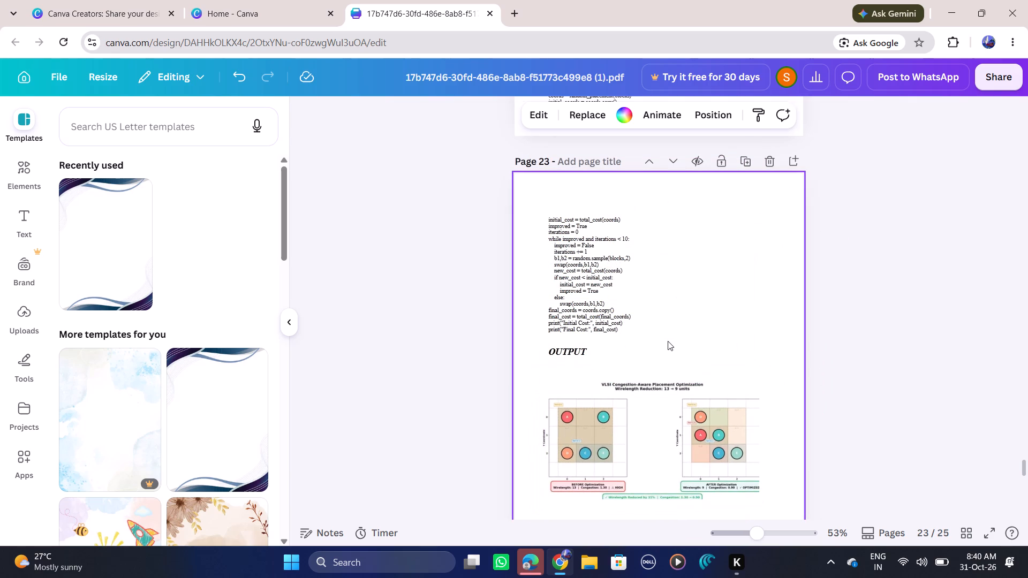
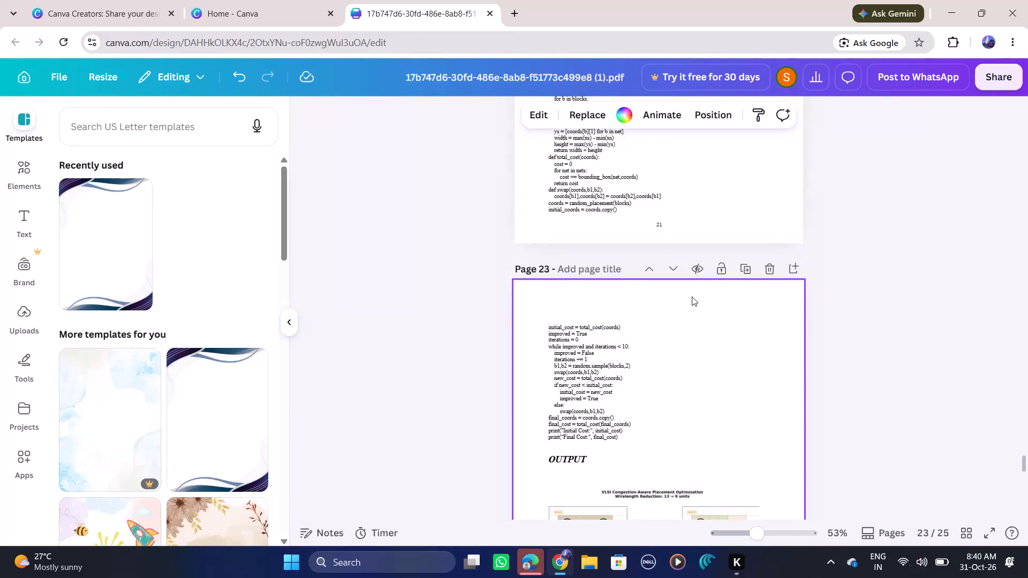
Move the Phase 2 wirelength and congestion diagram from page 14 onto page 15, beneath the Step 8: Output Final Placement text.
scroll(692, 296, up, 5)
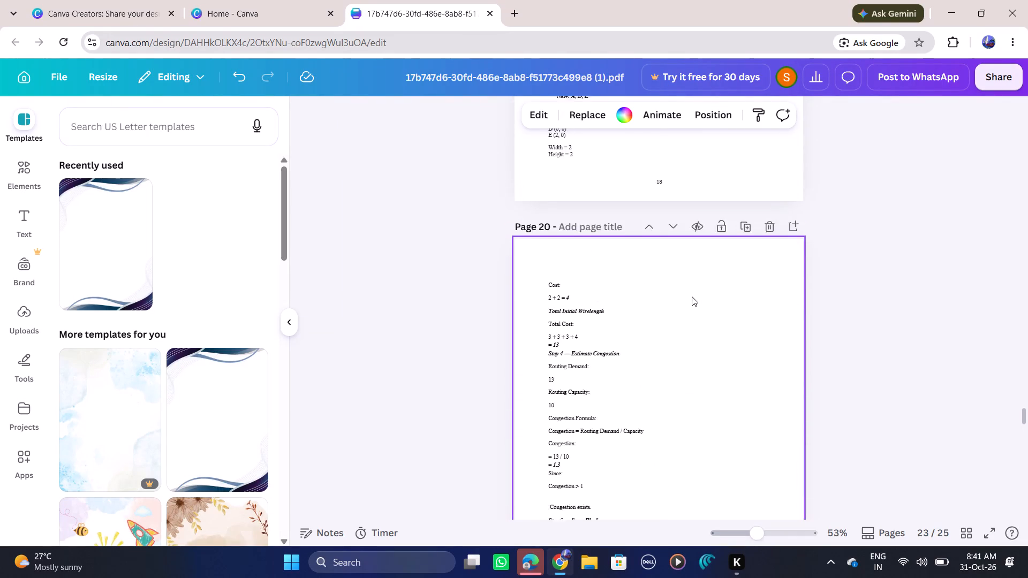
scroll(692, 296, up, 7)
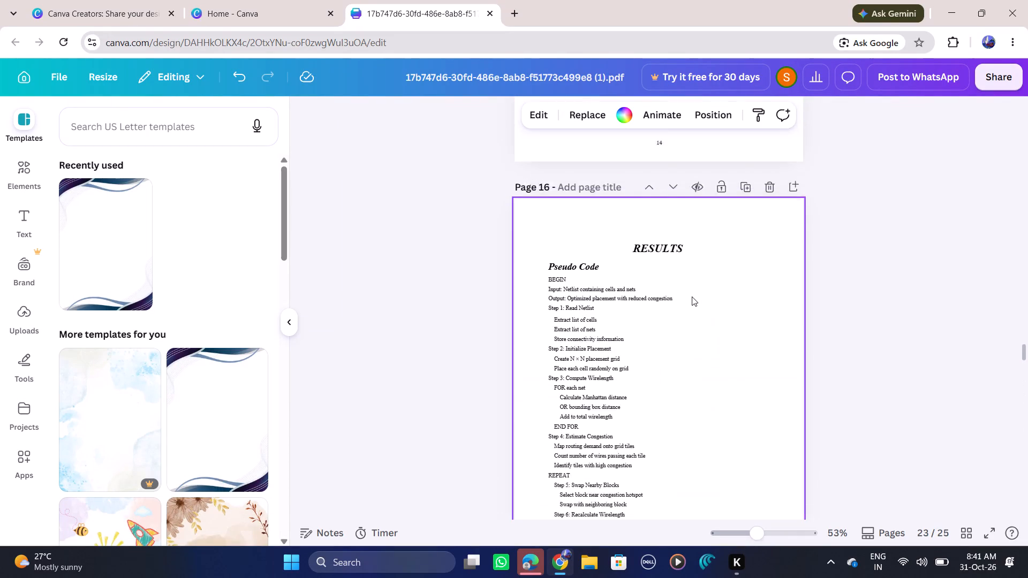
scroll(692, 296, up, 4)
drag(692, 296, 687, 432)
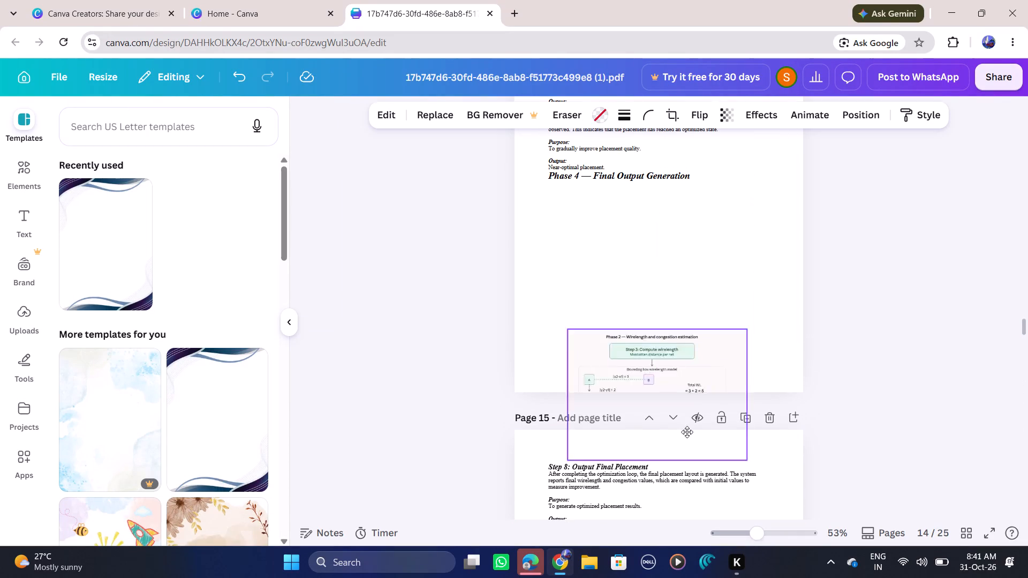
drag(687, 432, 686, 437)
scroll(652, 254, down, 1)
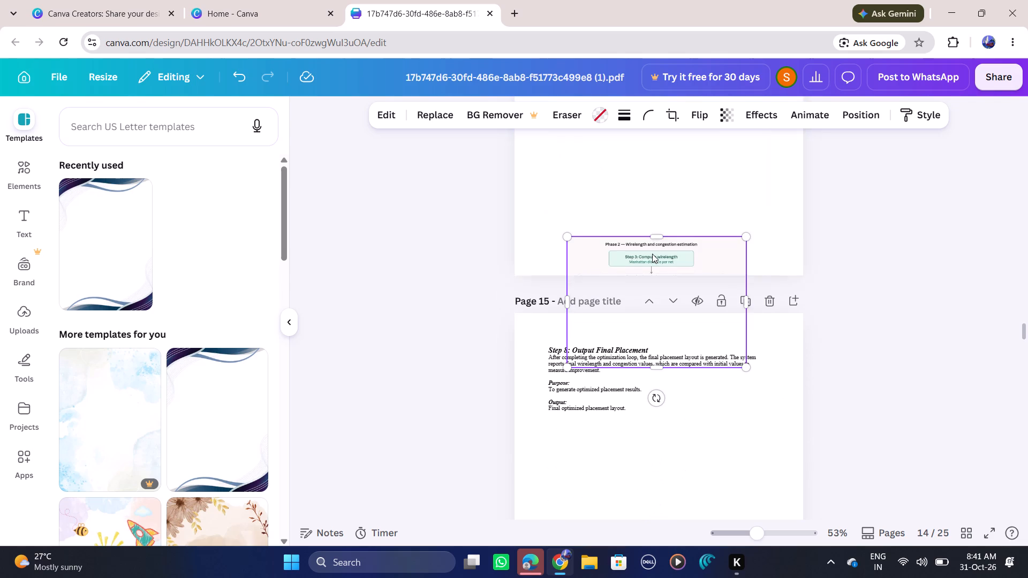
scroll(652, 254, down, 1)
scroll(652, 254, up, 4)
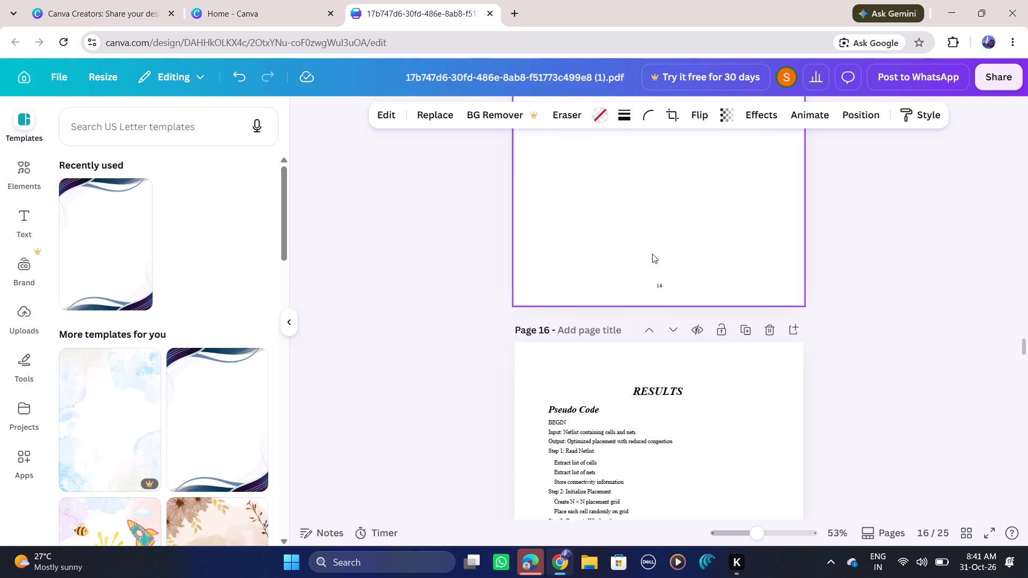
scroll(652, 254, up, 5)
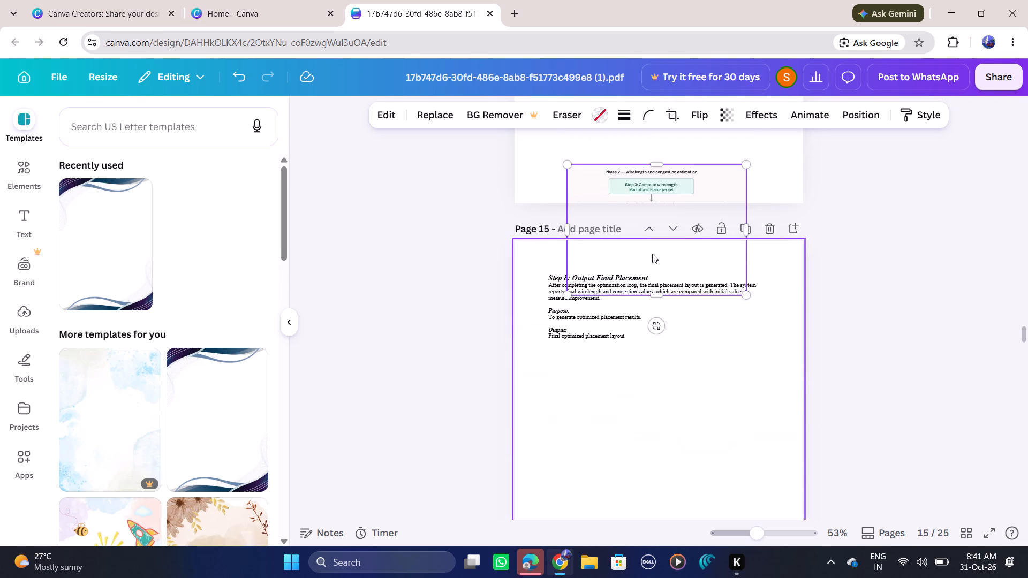
click(652, 254)
drag(652, 254, 655, 387)
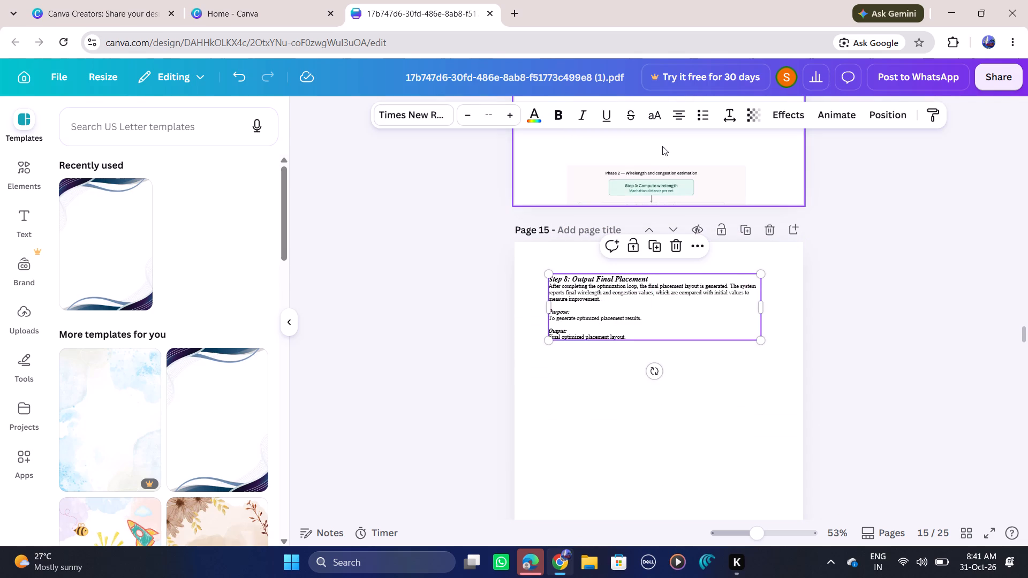
click(654, 191)
drag(654, 191, 658, 374)
click(735, 310)
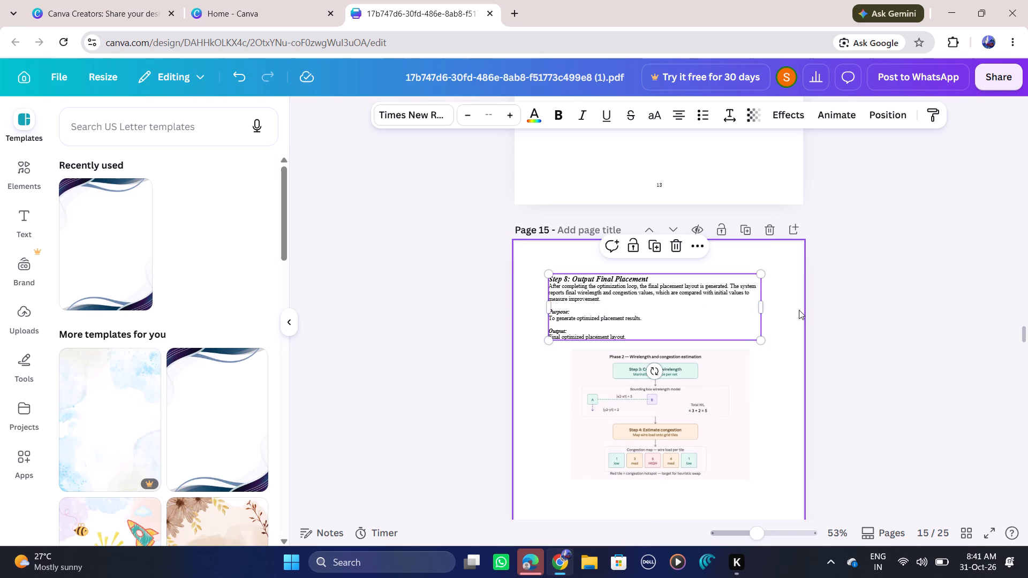
click(776, 302)
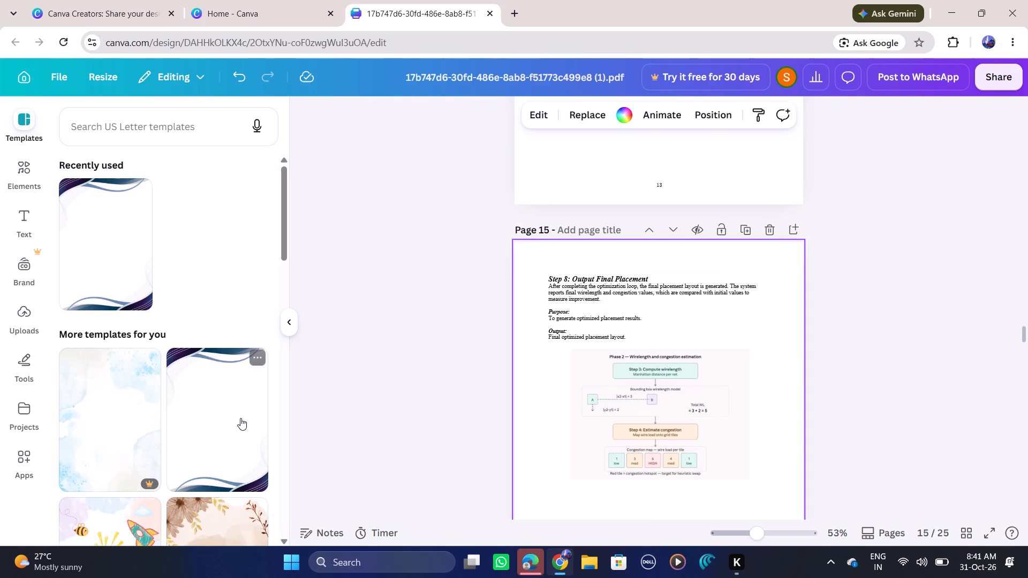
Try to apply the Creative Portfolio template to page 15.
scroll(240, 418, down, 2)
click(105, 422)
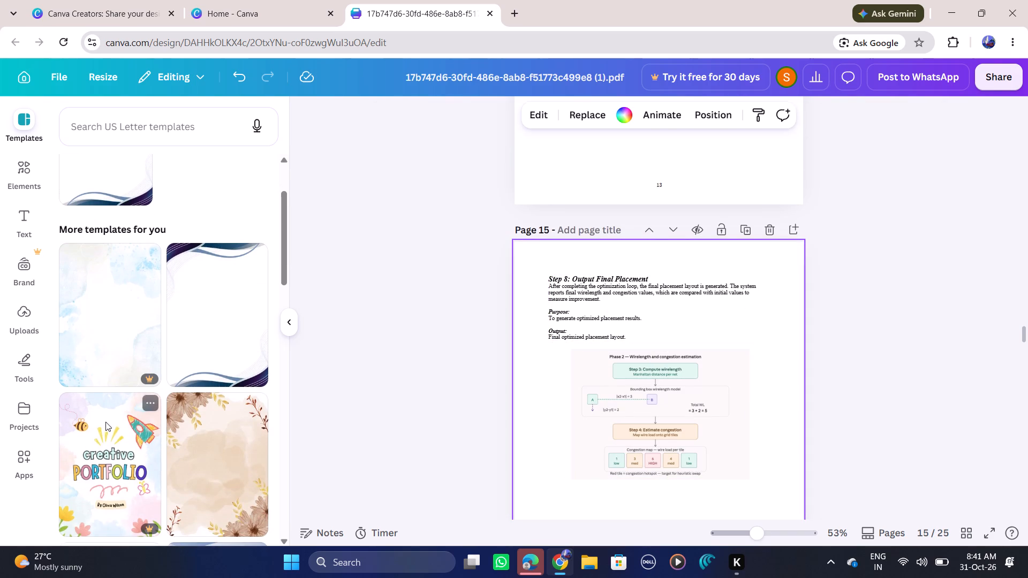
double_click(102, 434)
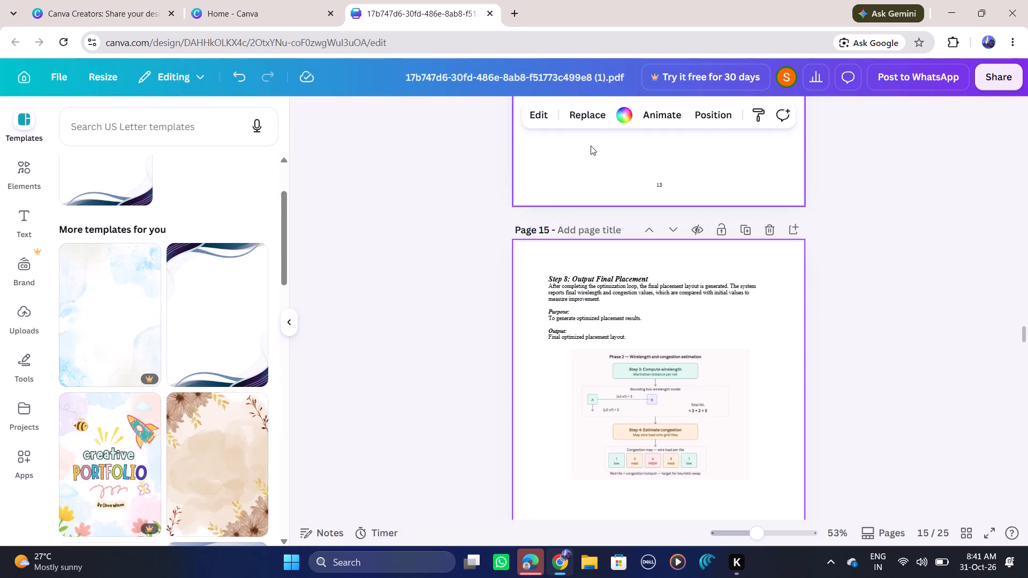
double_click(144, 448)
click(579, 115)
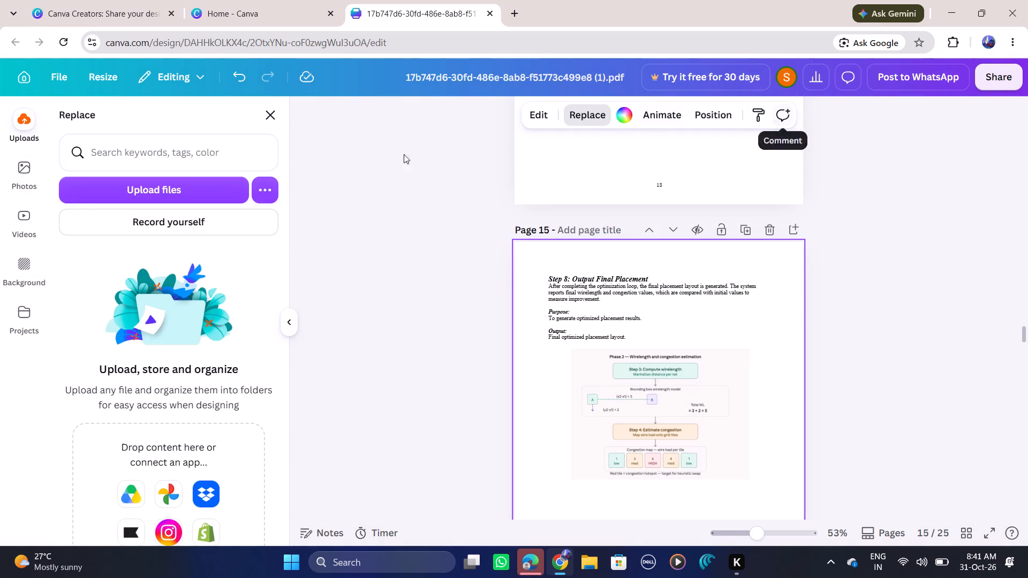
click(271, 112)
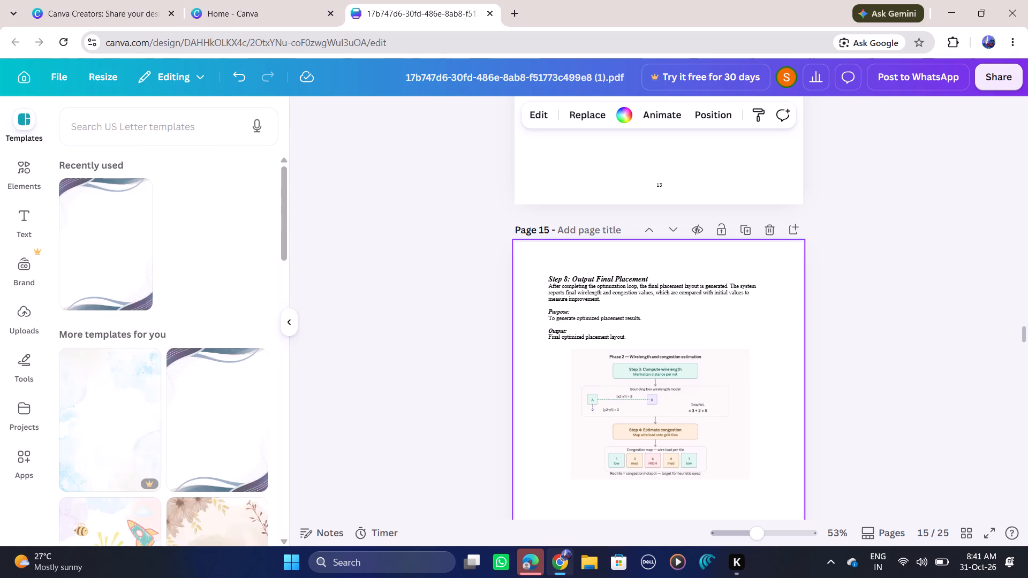
Add a blank page after the conclusion page at the end of the report.
scroll(615, 324, down, 7)
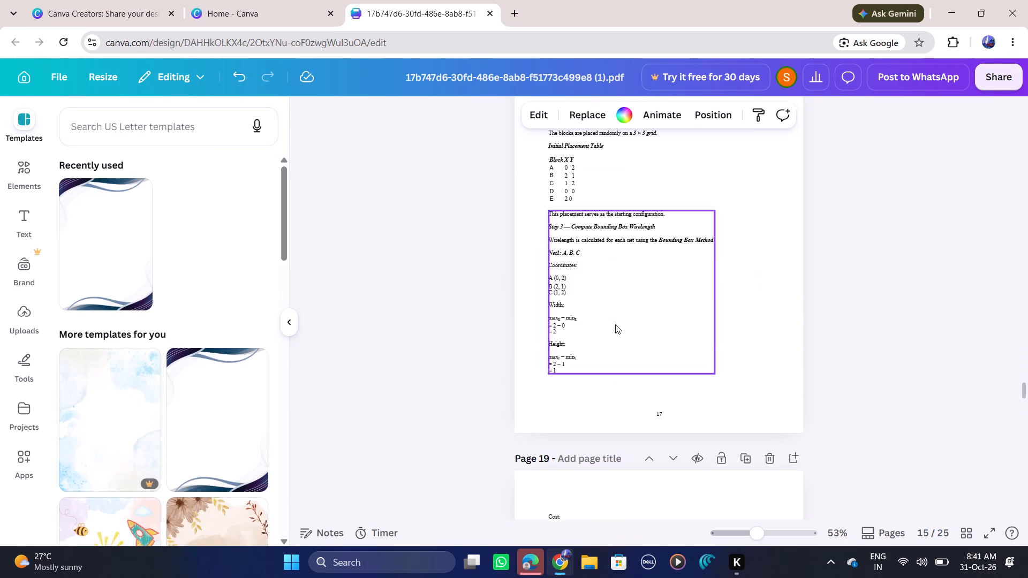
scroll(615, 324, down, 12)
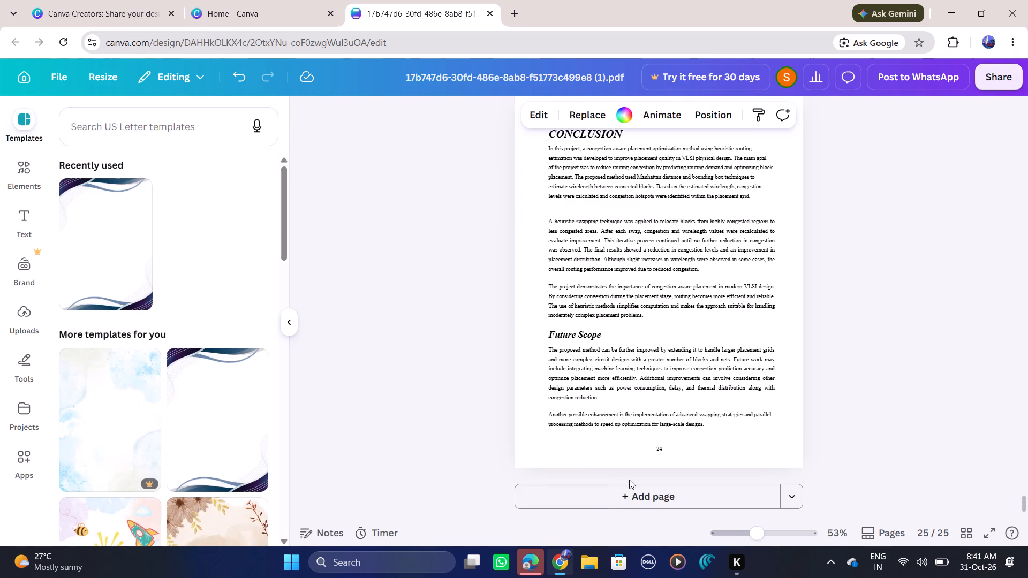
click(629, 480)
click(622, 497)
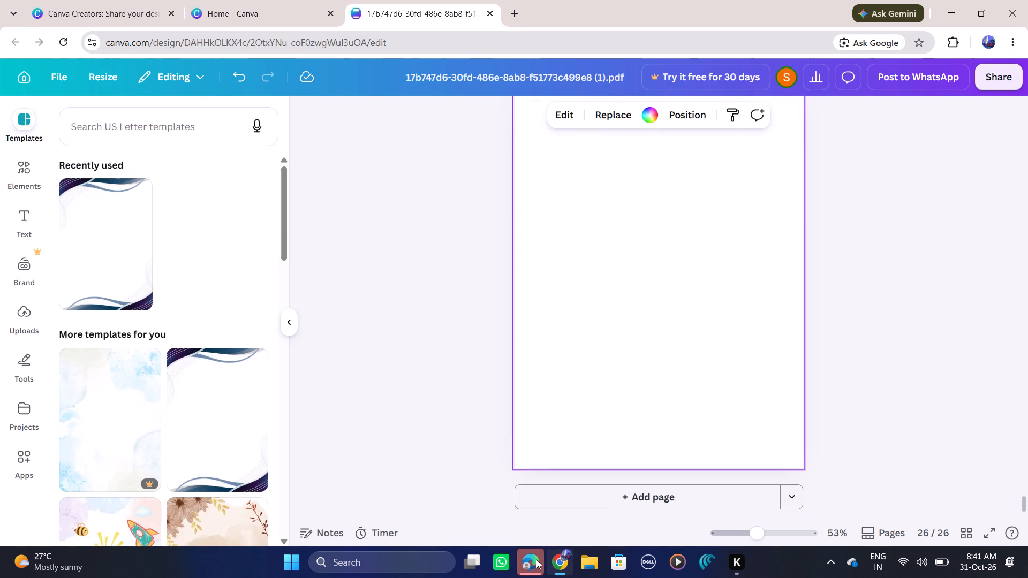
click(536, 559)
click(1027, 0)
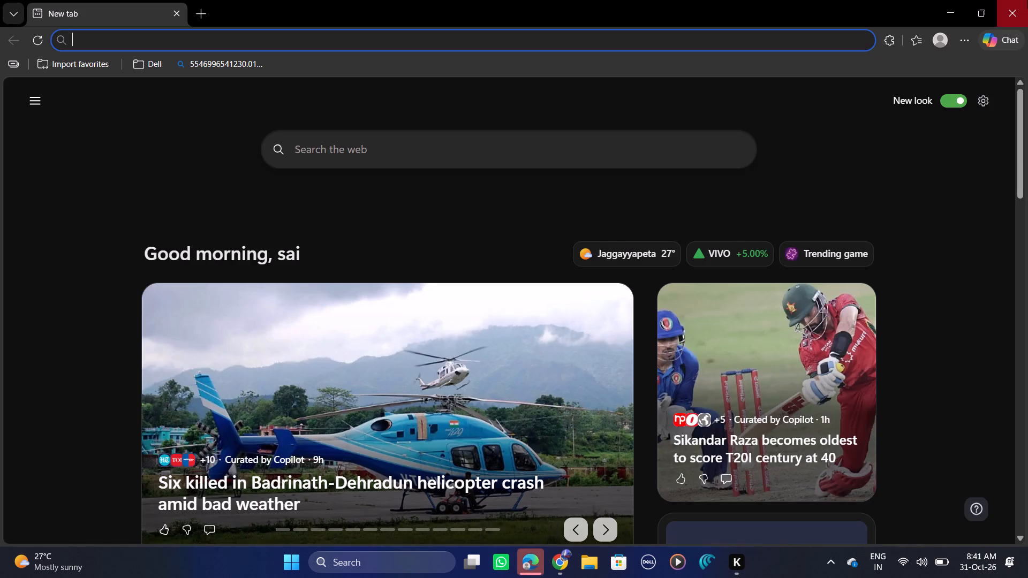
Add another blank page at the end of the report and duplicate it.
scroll(601, 412, down, 1)
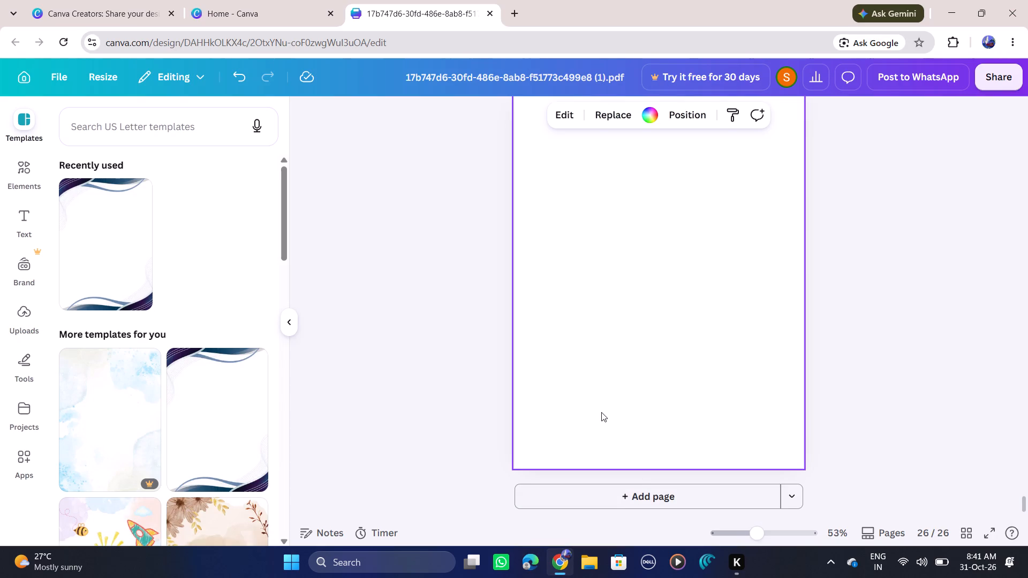
click(610, 501)
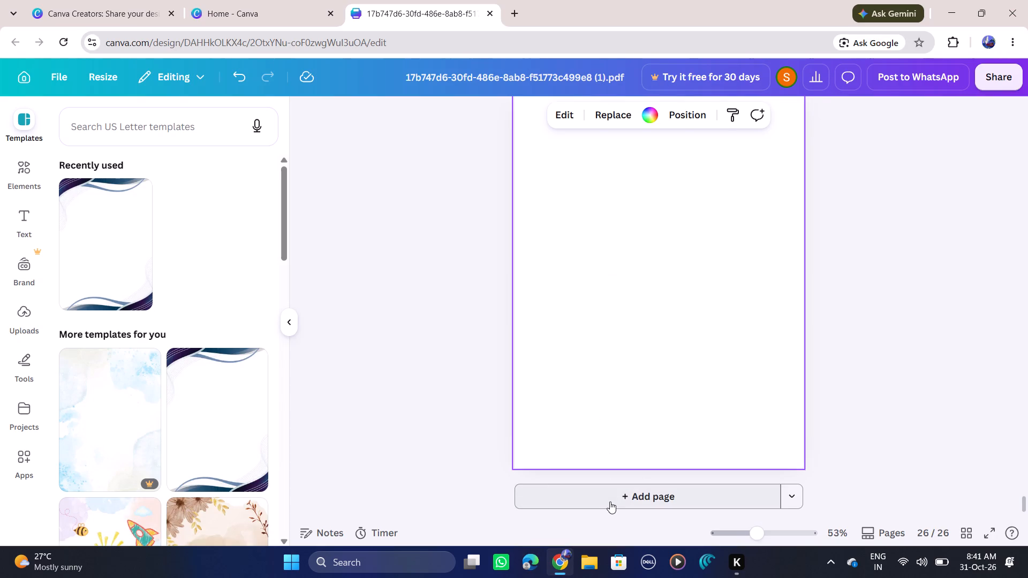
click(598, 376)
right_click(598, 376)
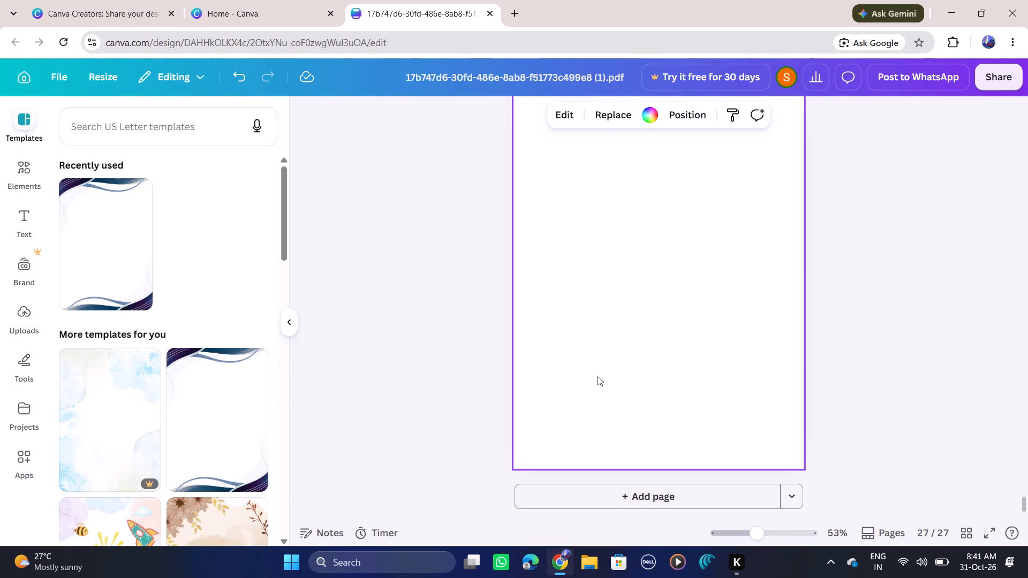
right_click(598, 376)
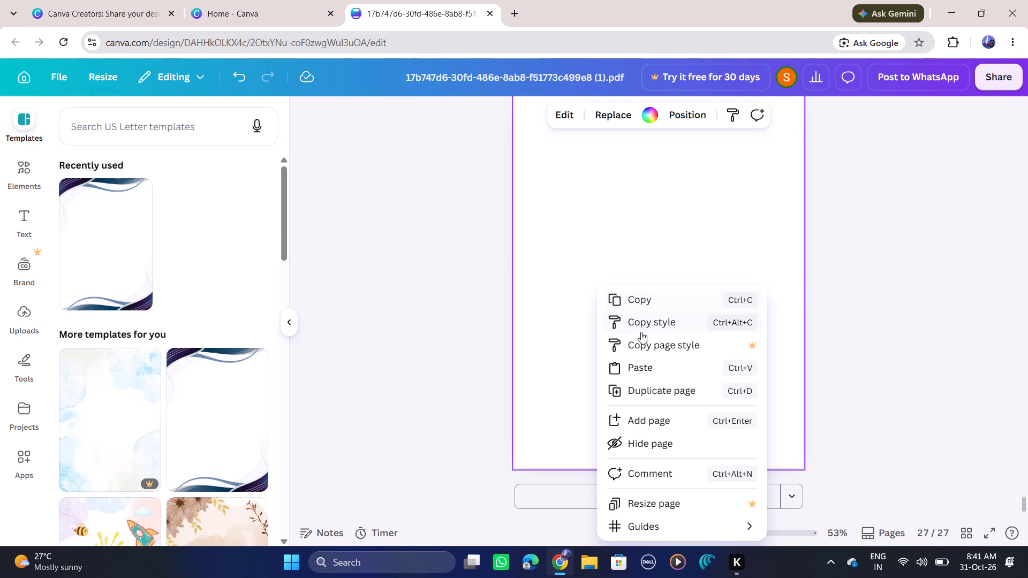
click(640, 385)
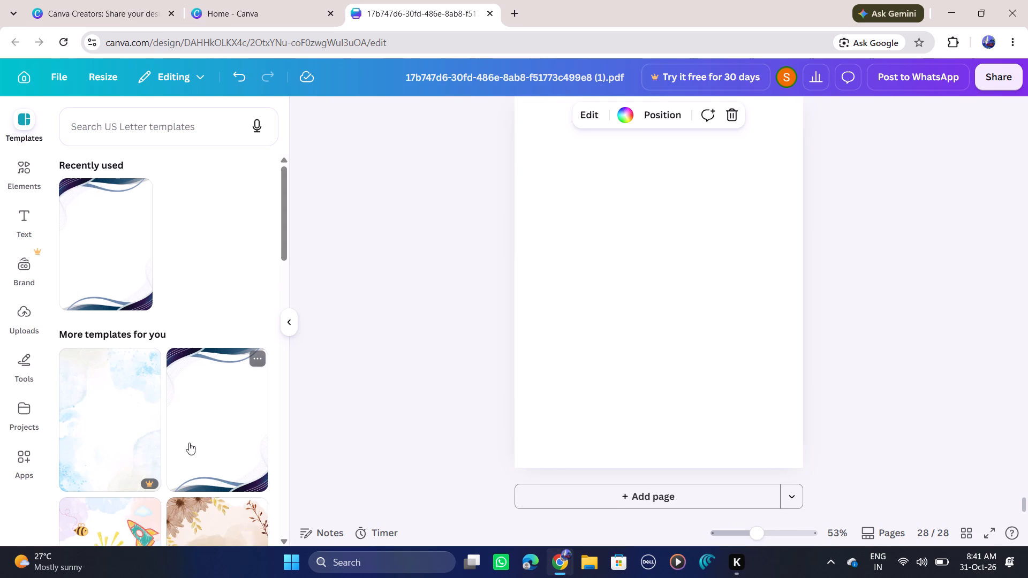
Apply the navy wave-border template to the blank page 28.
double_click(189, 443)
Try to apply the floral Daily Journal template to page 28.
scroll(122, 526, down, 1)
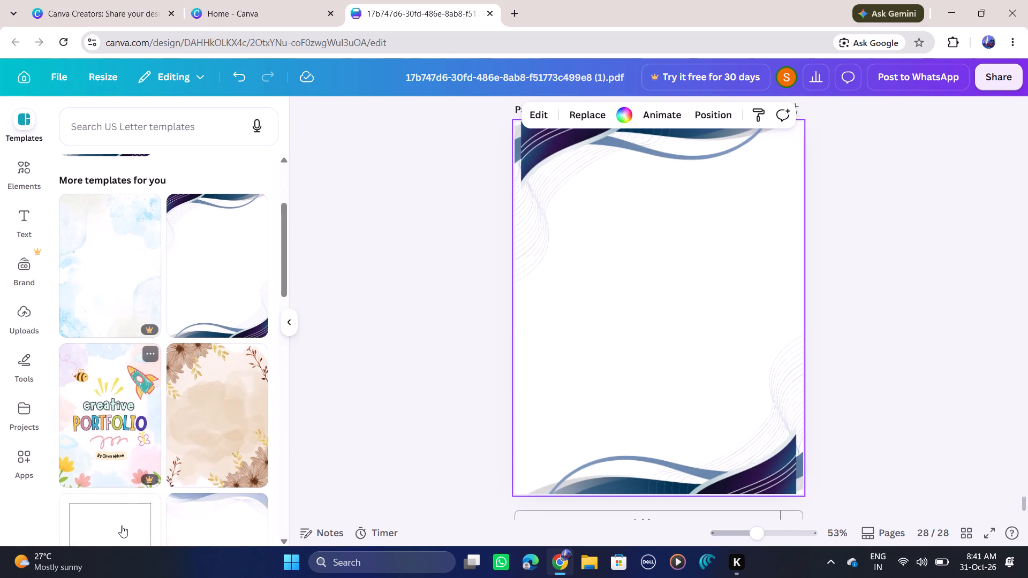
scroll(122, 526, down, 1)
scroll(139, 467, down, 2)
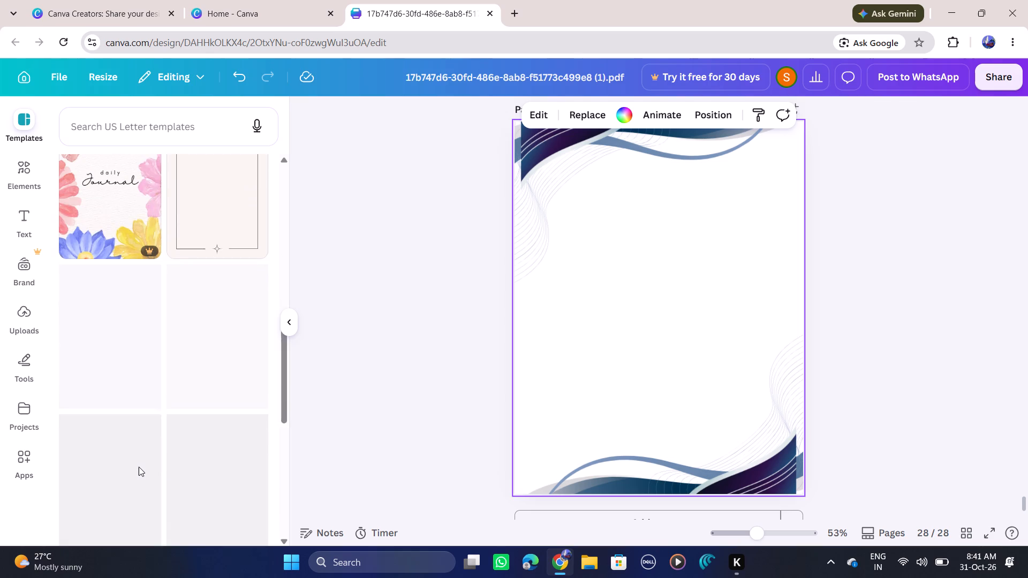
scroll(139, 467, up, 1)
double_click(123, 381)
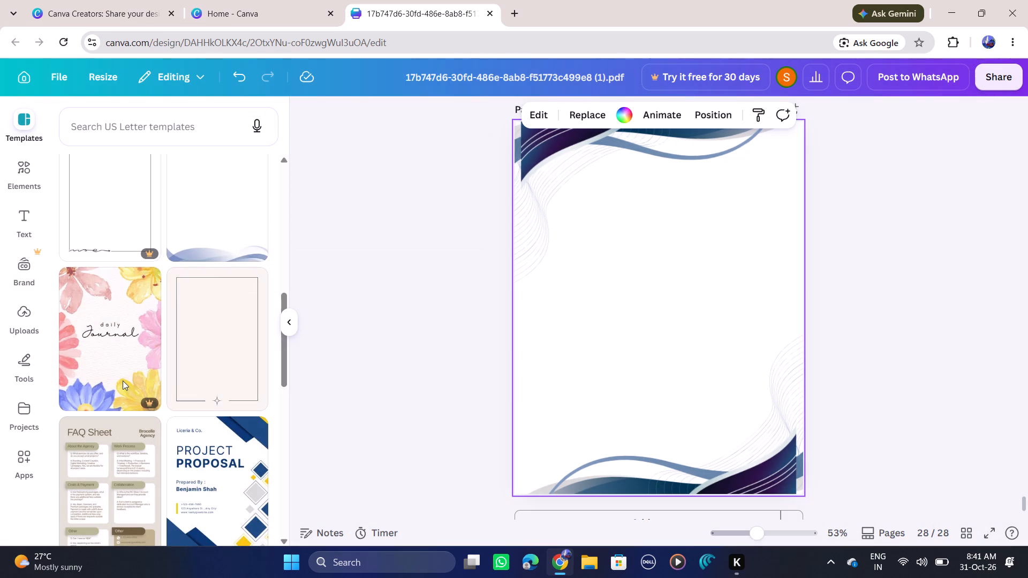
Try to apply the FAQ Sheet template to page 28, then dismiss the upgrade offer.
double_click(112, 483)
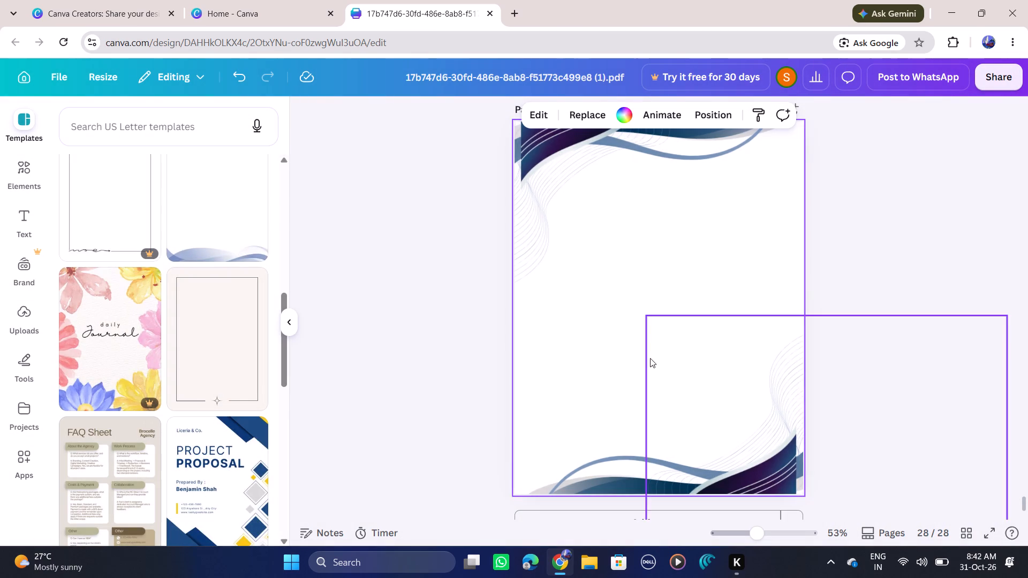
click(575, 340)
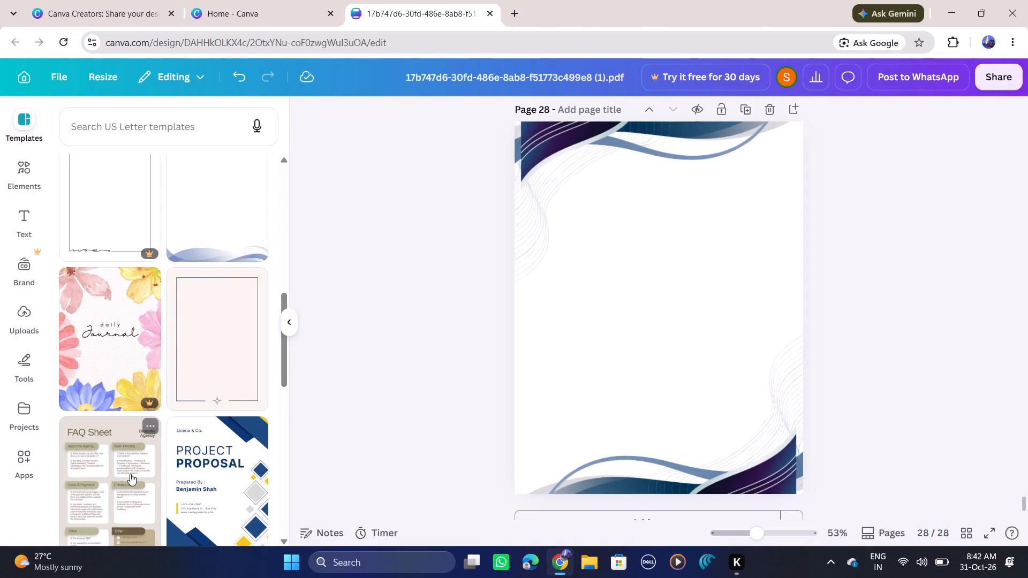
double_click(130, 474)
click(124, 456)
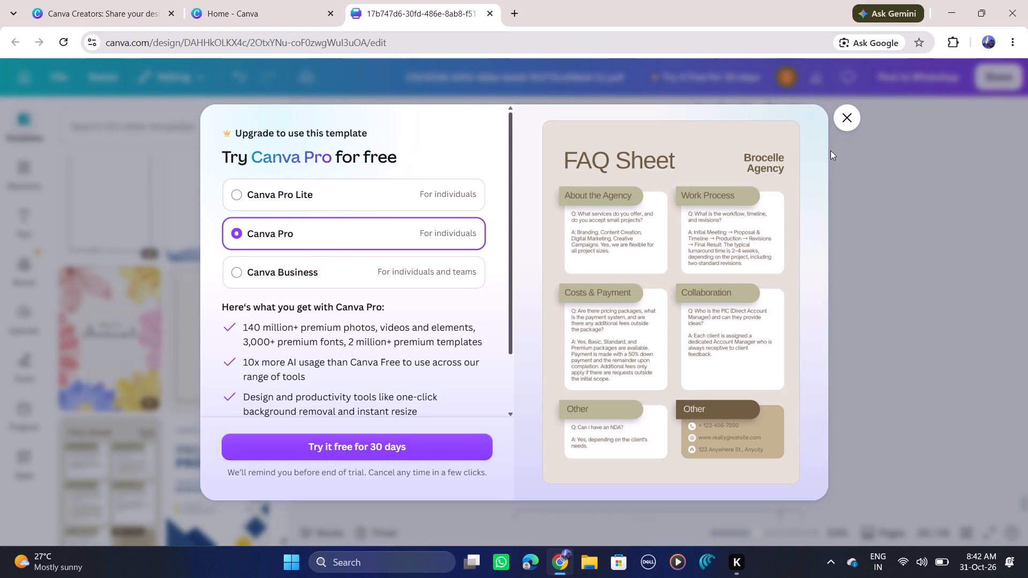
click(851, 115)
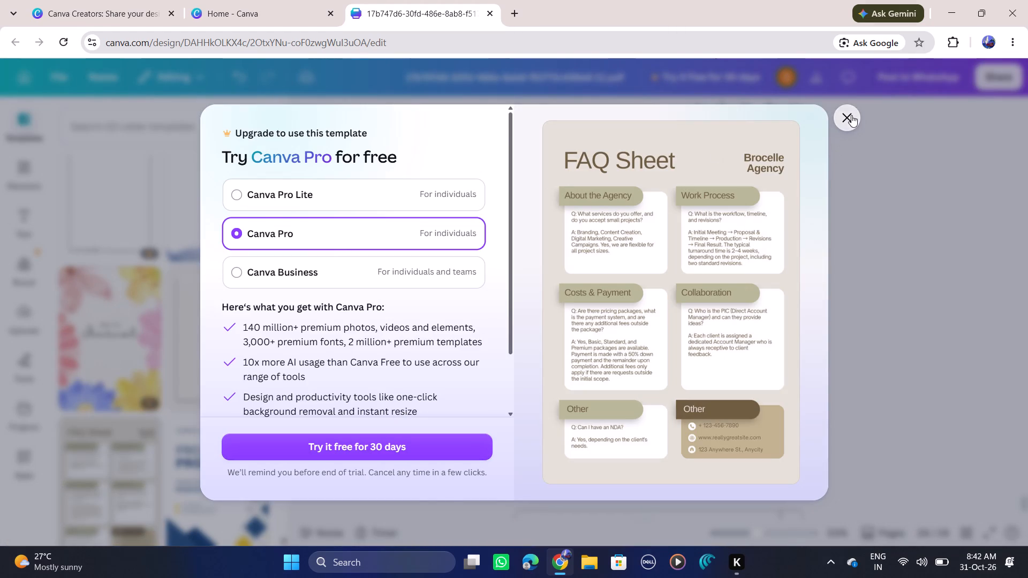
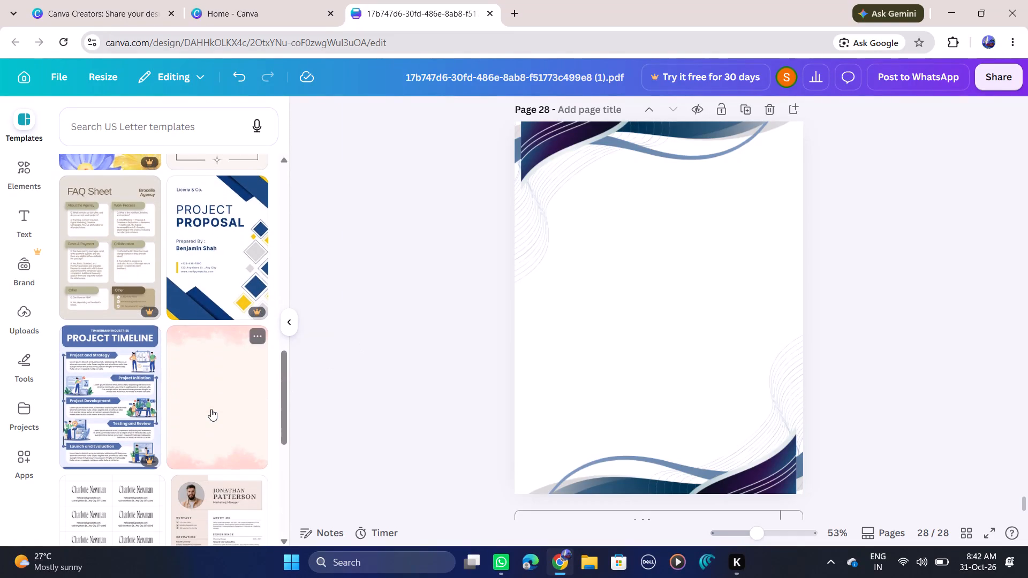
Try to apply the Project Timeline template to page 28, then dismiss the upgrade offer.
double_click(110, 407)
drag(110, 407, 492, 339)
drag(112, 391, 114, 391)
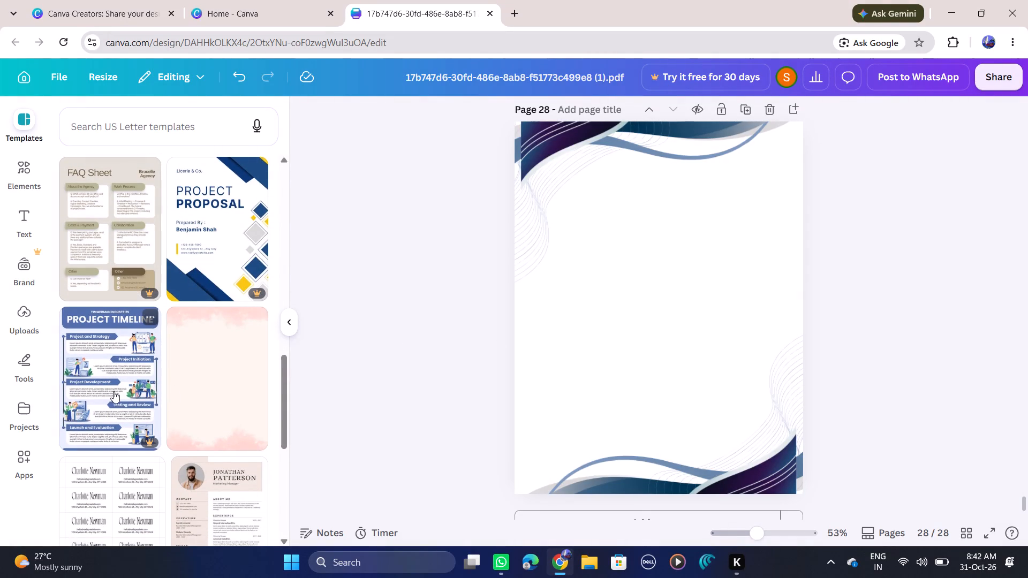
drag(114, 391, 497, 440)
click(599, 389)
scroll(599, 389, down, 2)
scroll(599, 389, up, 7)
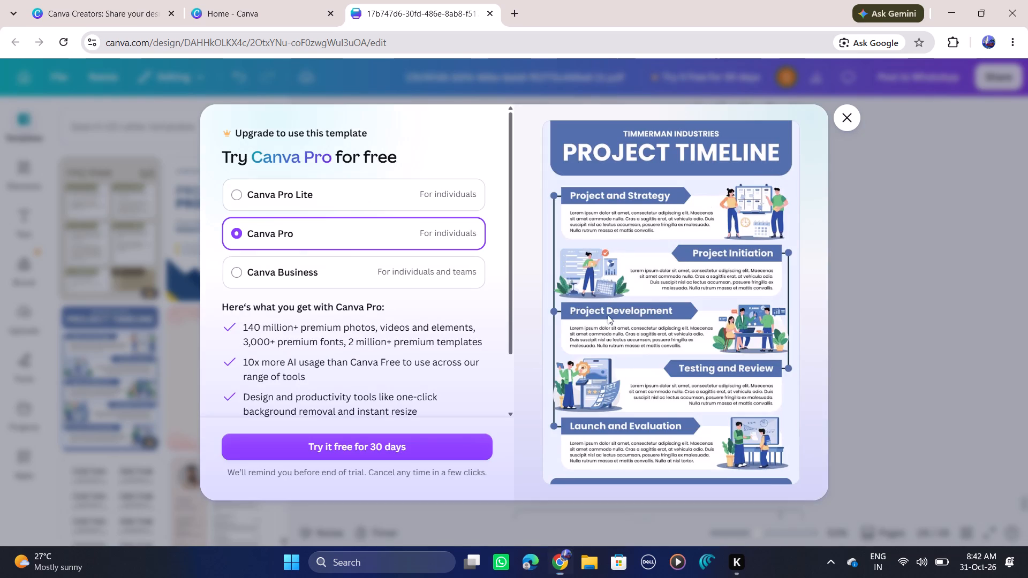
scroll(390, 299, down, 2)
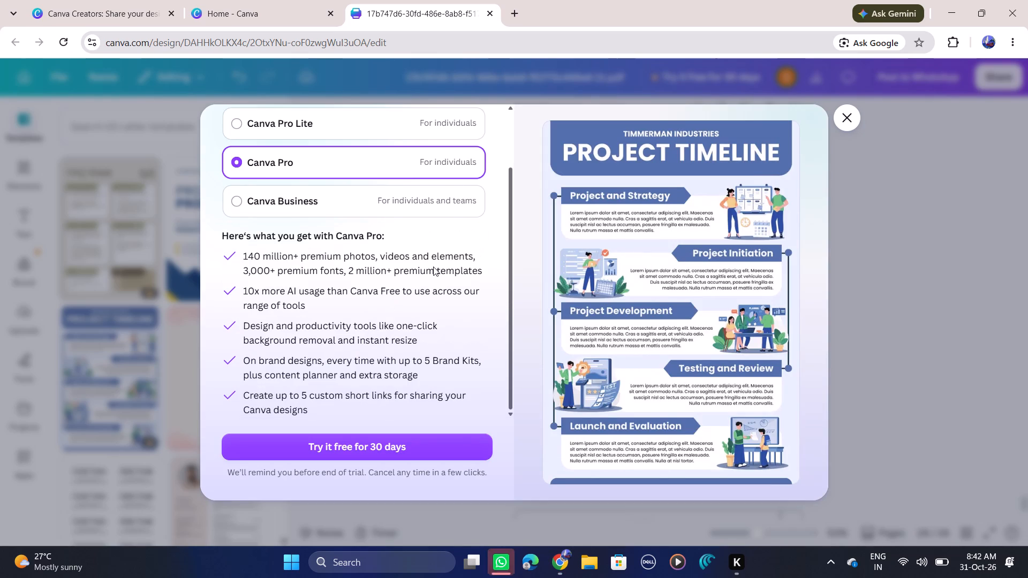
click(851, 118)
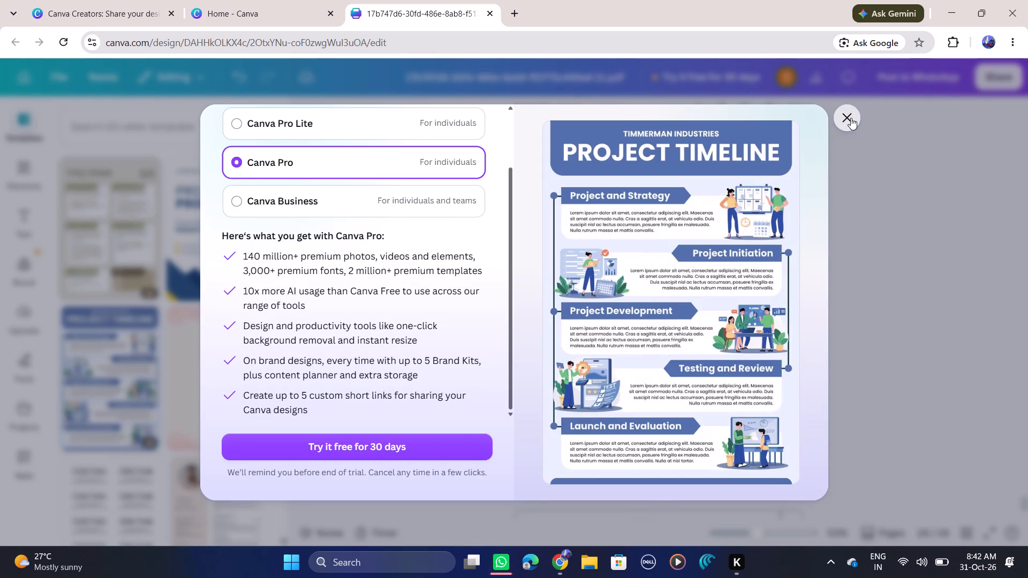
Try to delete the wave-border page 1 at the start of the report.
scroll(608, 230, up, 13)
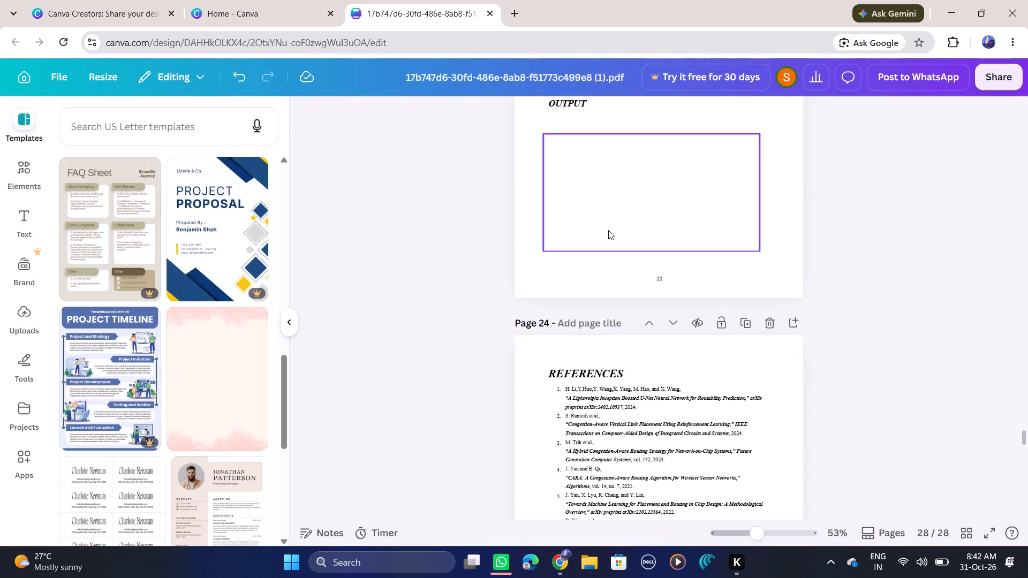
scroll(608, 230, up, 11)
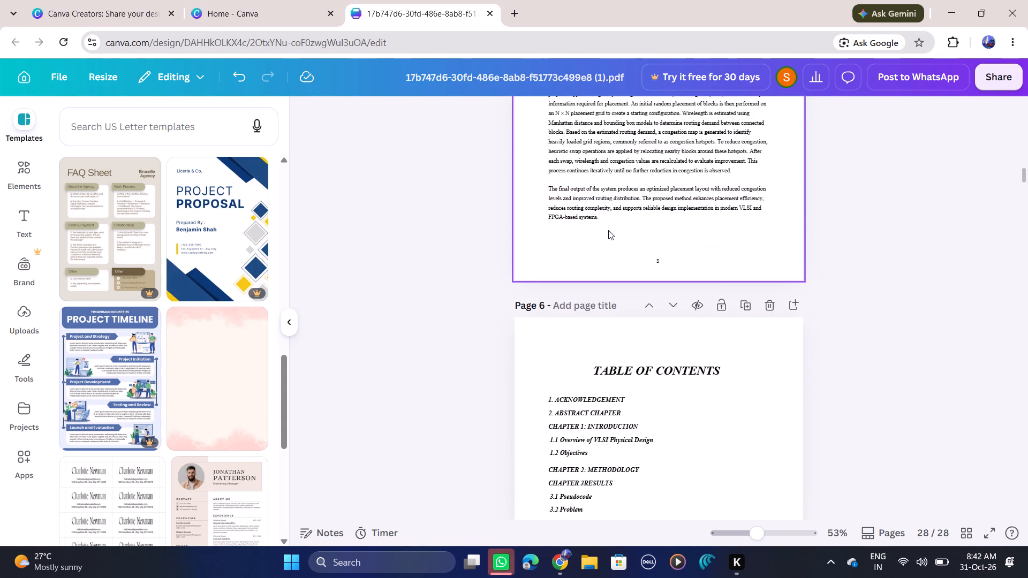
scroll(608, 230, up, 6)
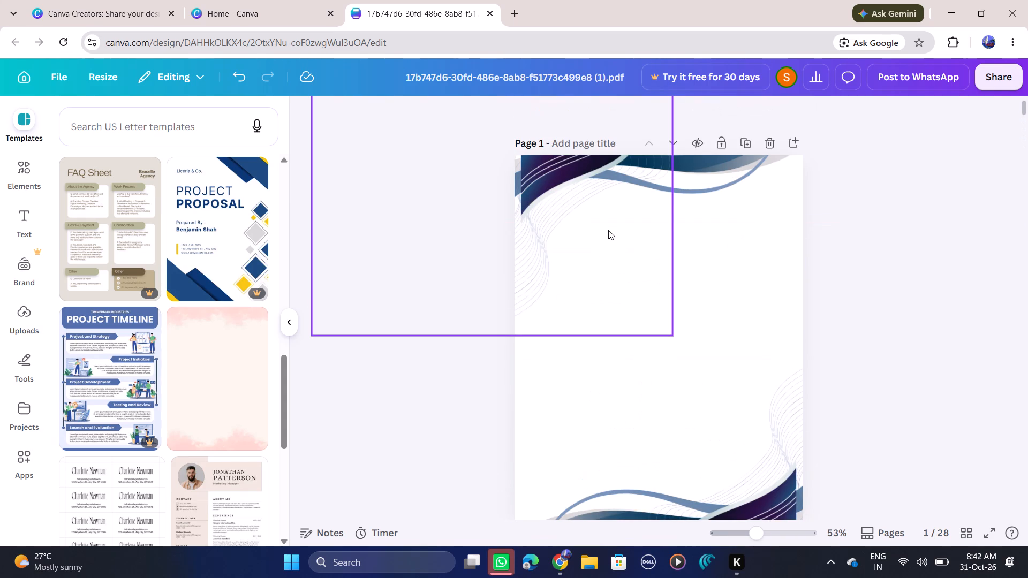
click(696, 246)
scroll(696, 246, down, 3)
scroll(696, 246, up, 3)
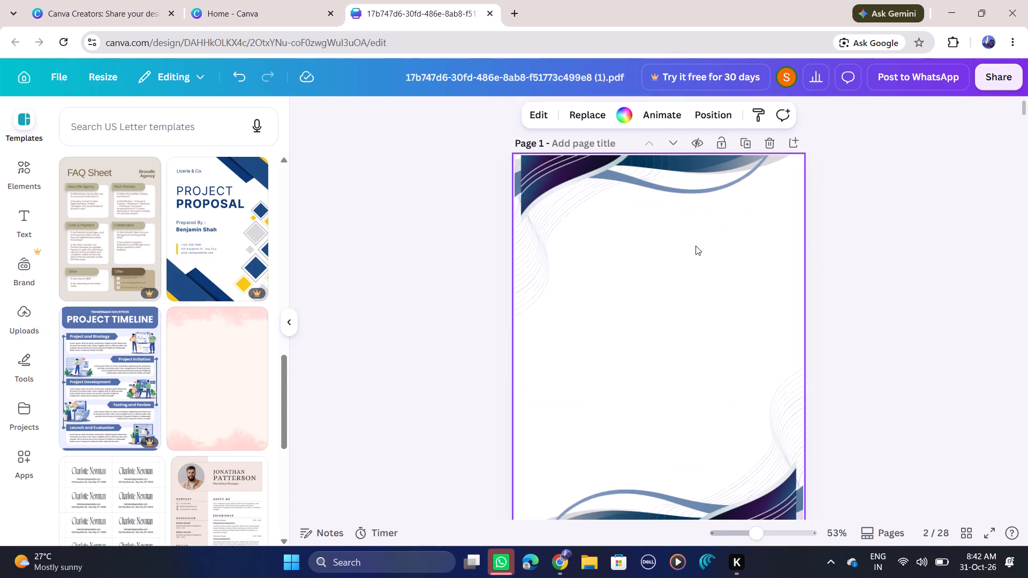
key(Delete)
Move the KL University logo on the Certificate page below the certification paragraph, beside the guide's signature lines.
scroll(715, 324, down, 2)
double_click(672, 291)
drag(672, 291, 662, 276)
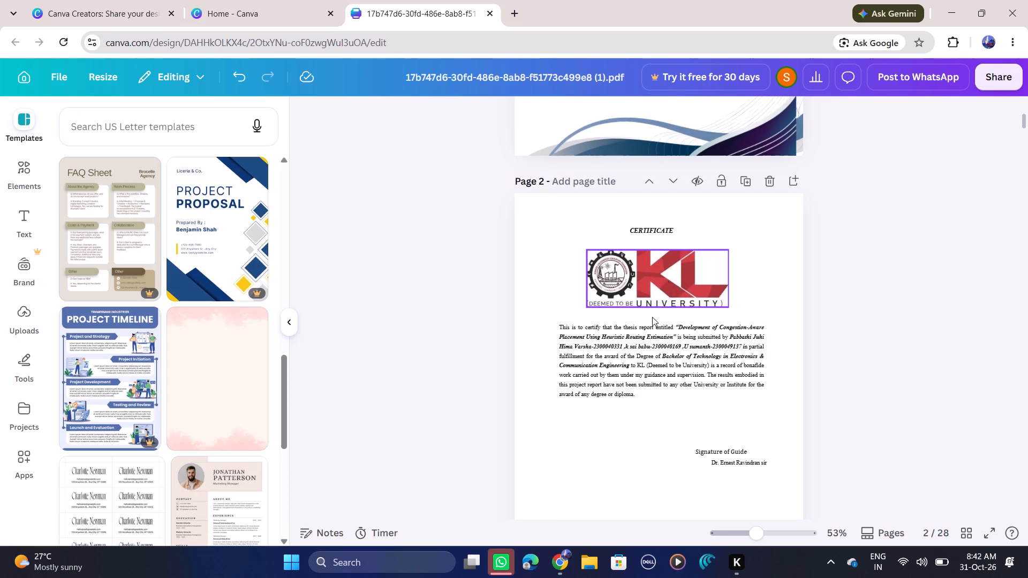
click(657, 273)
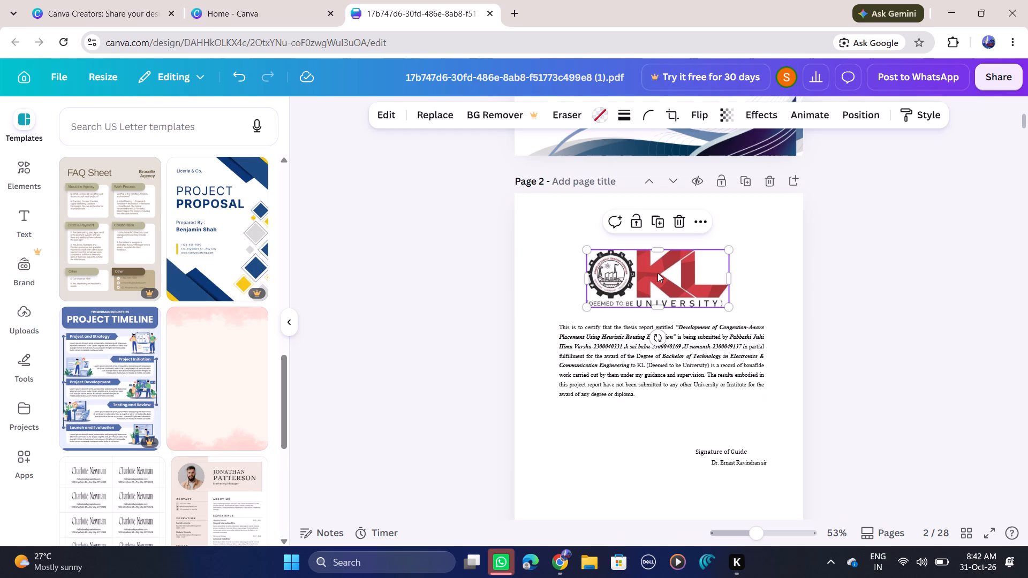
drag(657, 273, 610, 436)
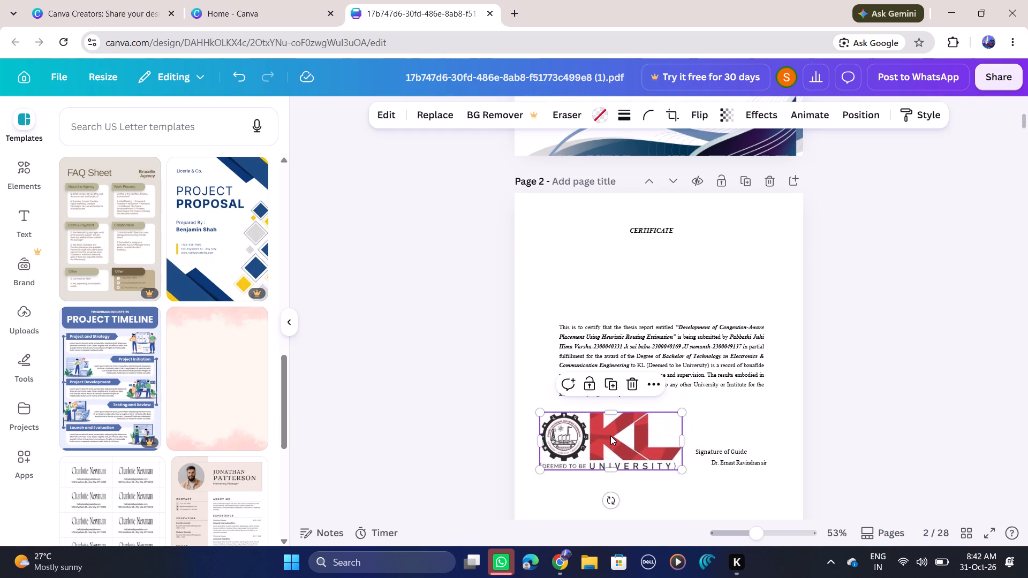
scroll(571, 364, down, 1)
click(571, 364)
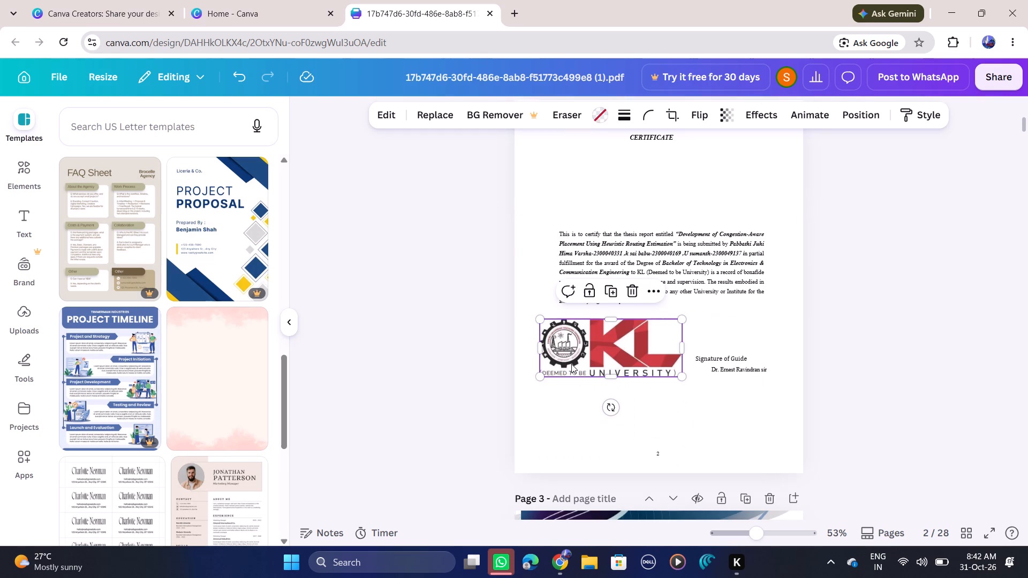
click(580, 215)
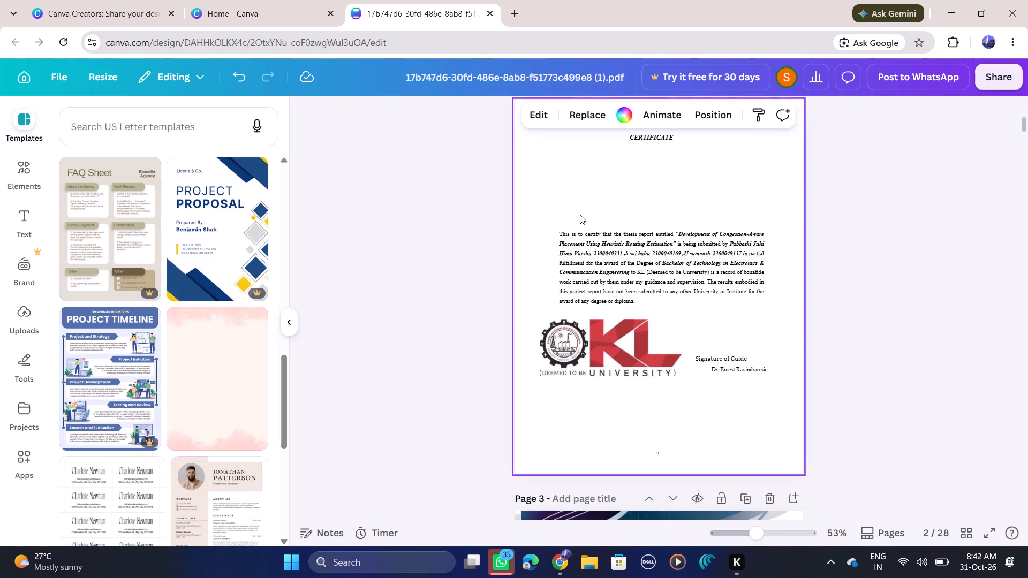
Delete the wave-border page 1 that precedes the Certificate page.
scroll(580, 215, up, 2)
click(589, 275)
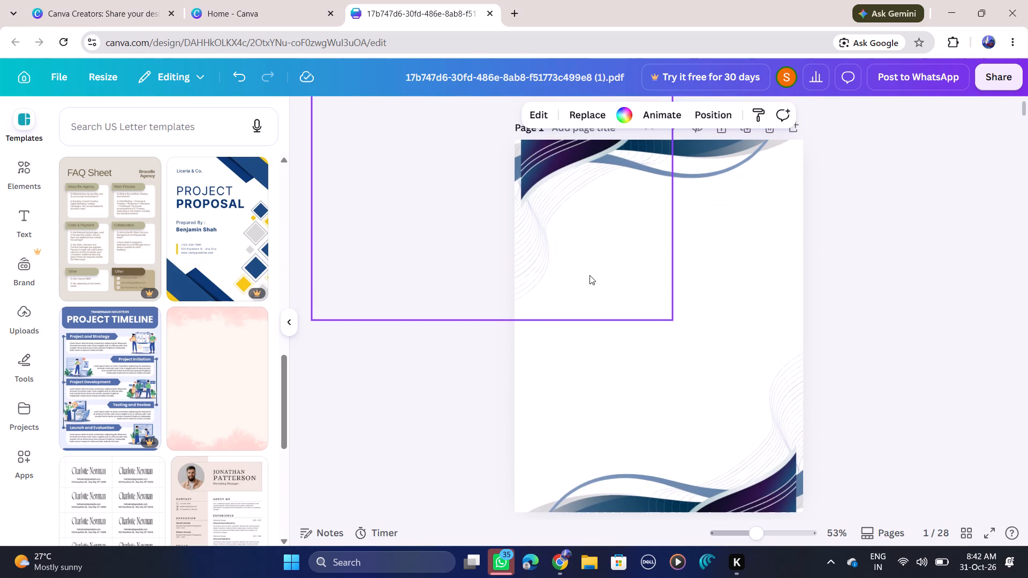
click(620, 324)
click(620, 324)
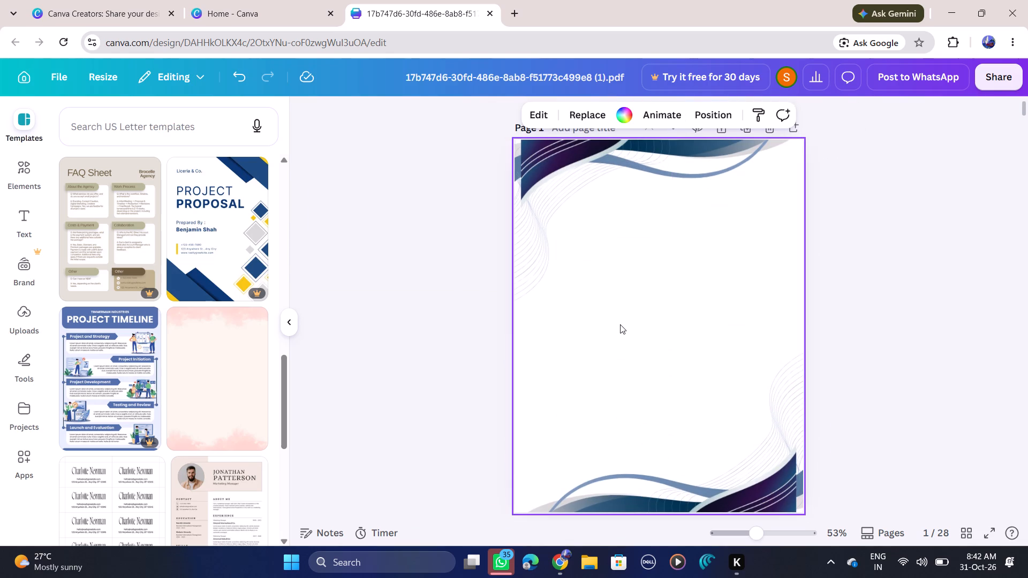
right_click(620, 324)
click(676, 231)
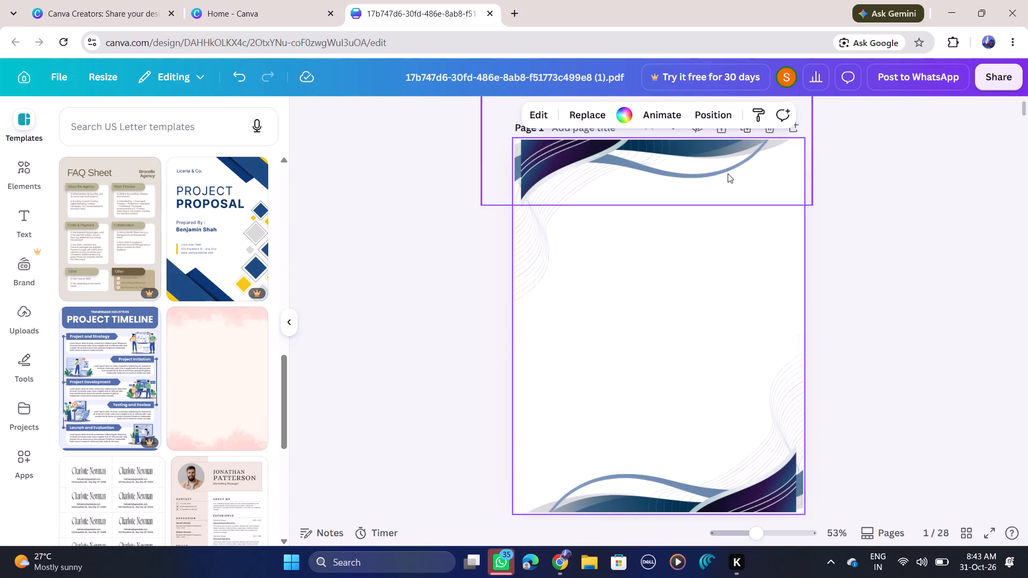
click(768, 130)
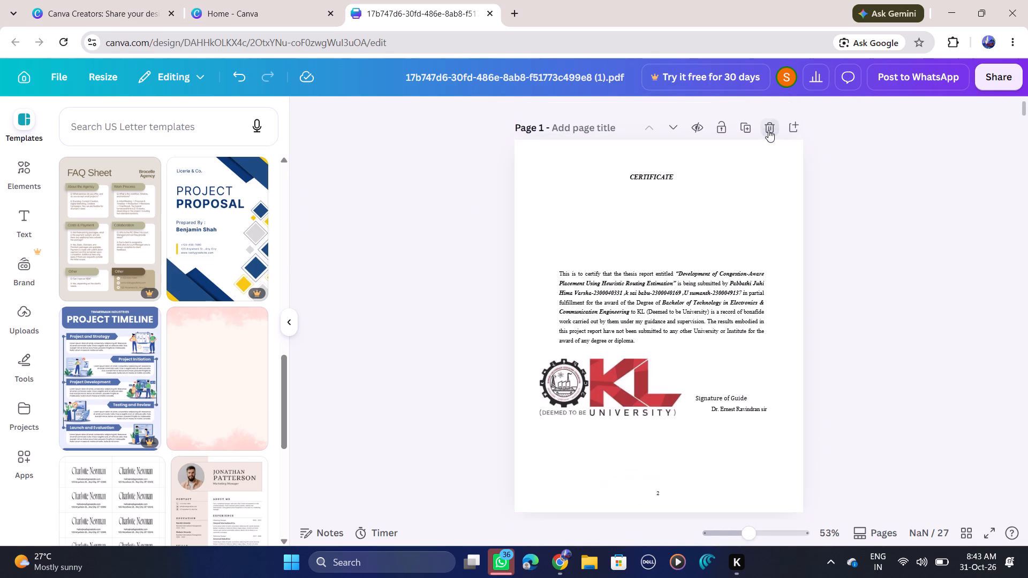
Move the "Signature of Guide" line and the guide's name up beside the logo on the Certificate page, with the name directly beneath.
click(670, 377)
click(670, 377)
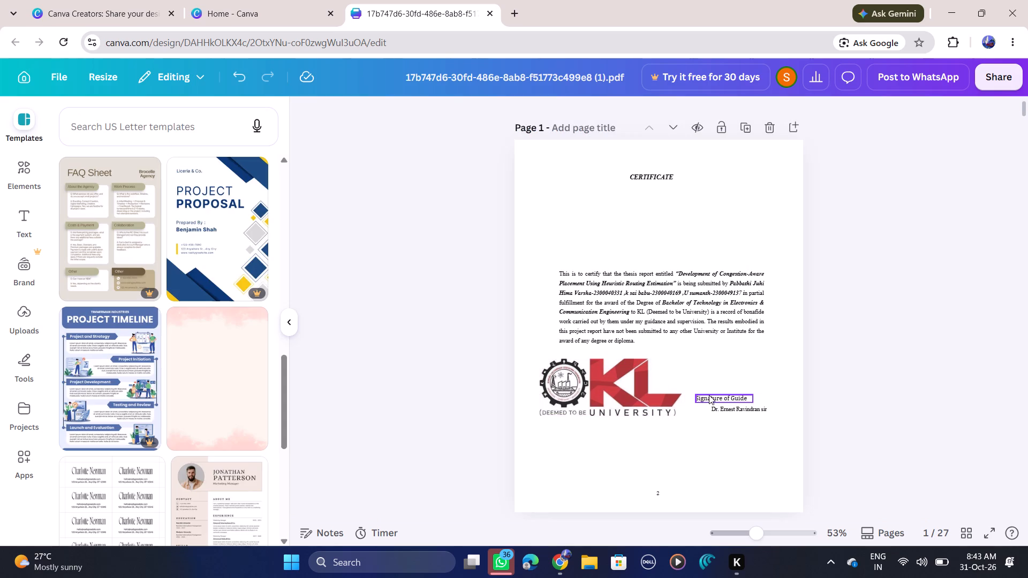
drag(734, 400, 745, 366)
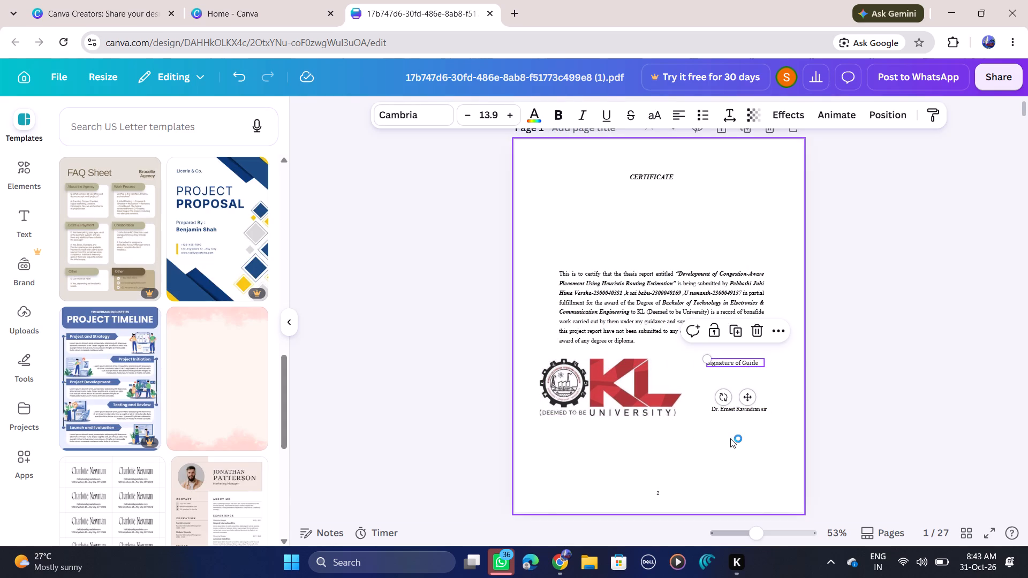
click(730, 438)
drag(735, 411, 727, 378)
click(710, 452)
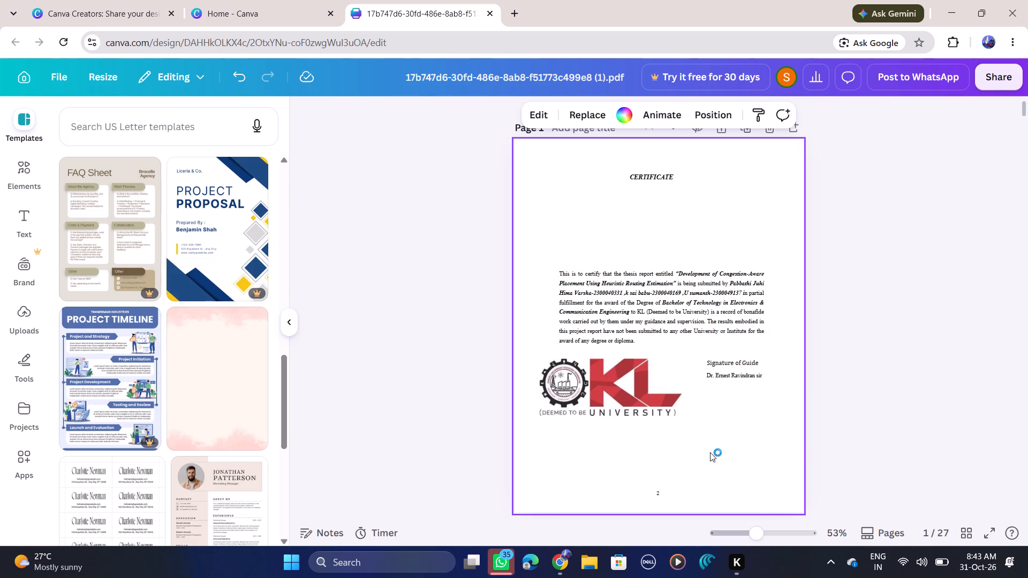
Delete the wave-border page 2 between the Certificate and Acknowledgement pages, and skip the antivirus pop-up.
scroll(710, 408, down, 3)
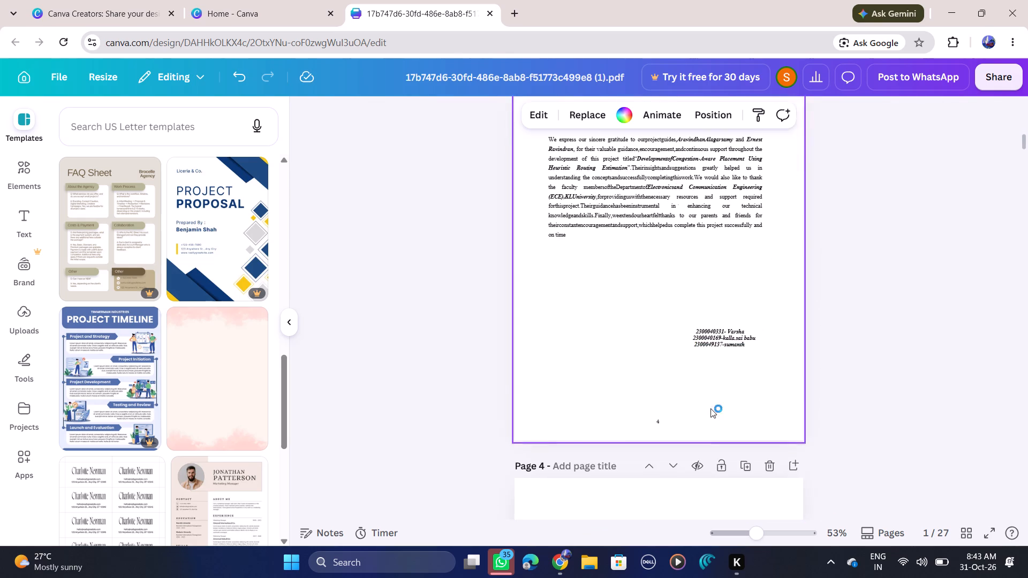
scroll(710, 408, up, 4)
scroll(710, 408, down, 1)
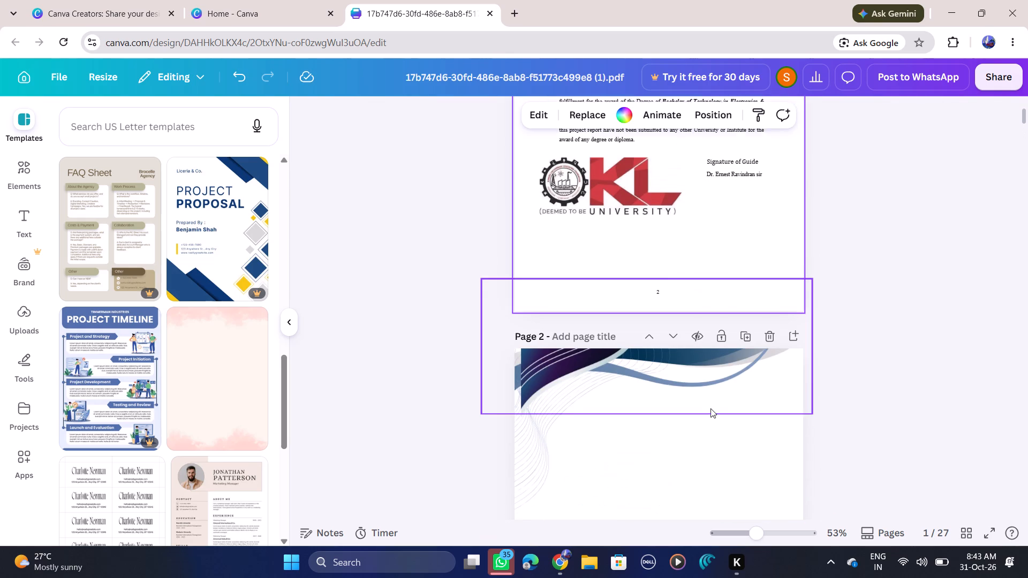
scroll(710, 408, down, 1)
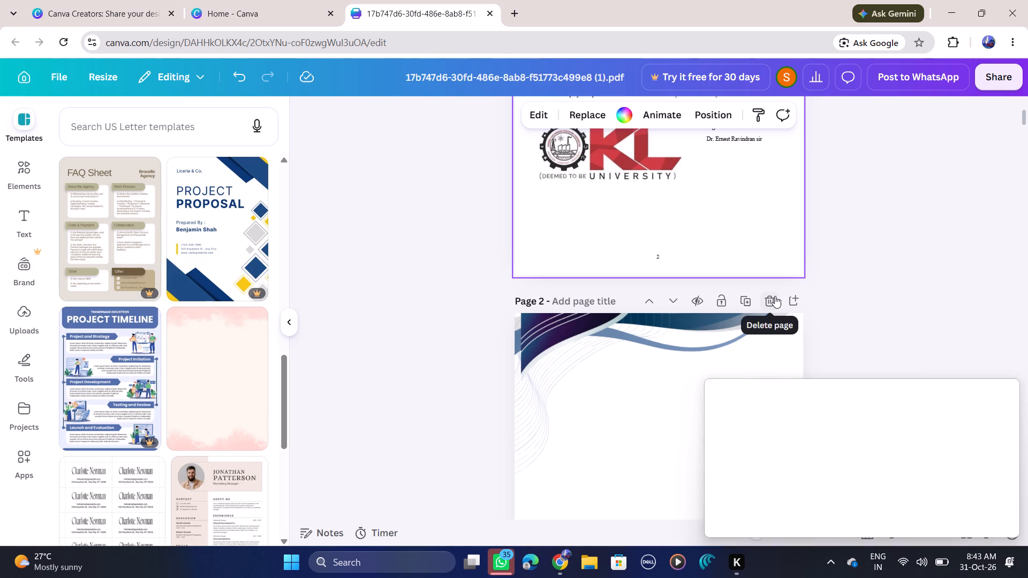
click(775, 296)
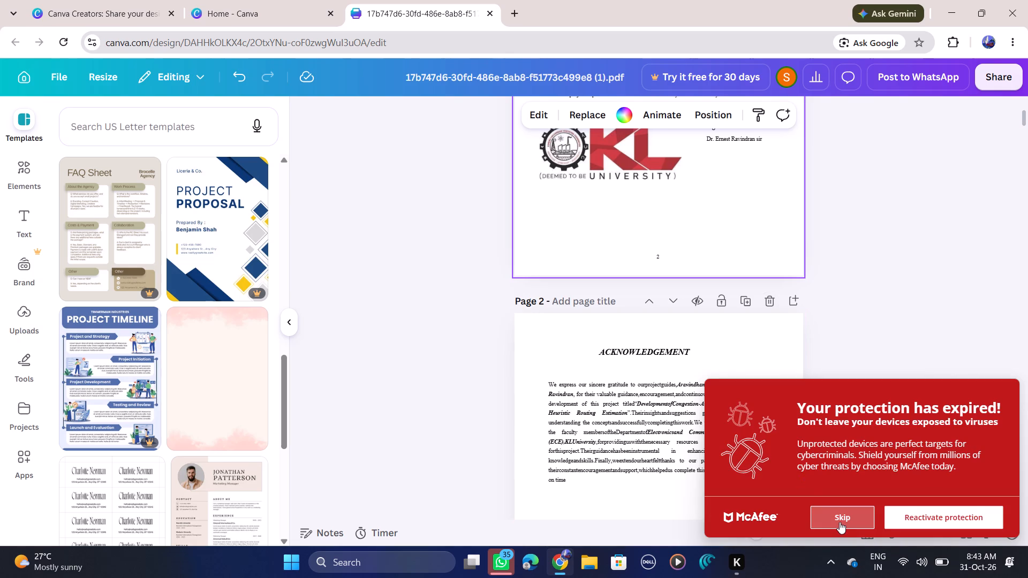
click(840, 522)
Move the three student ID lines on the Acknowledgement page up closer to the paragraph, stacked with their left edges aligned.
scroll(728, 413, down, 2)
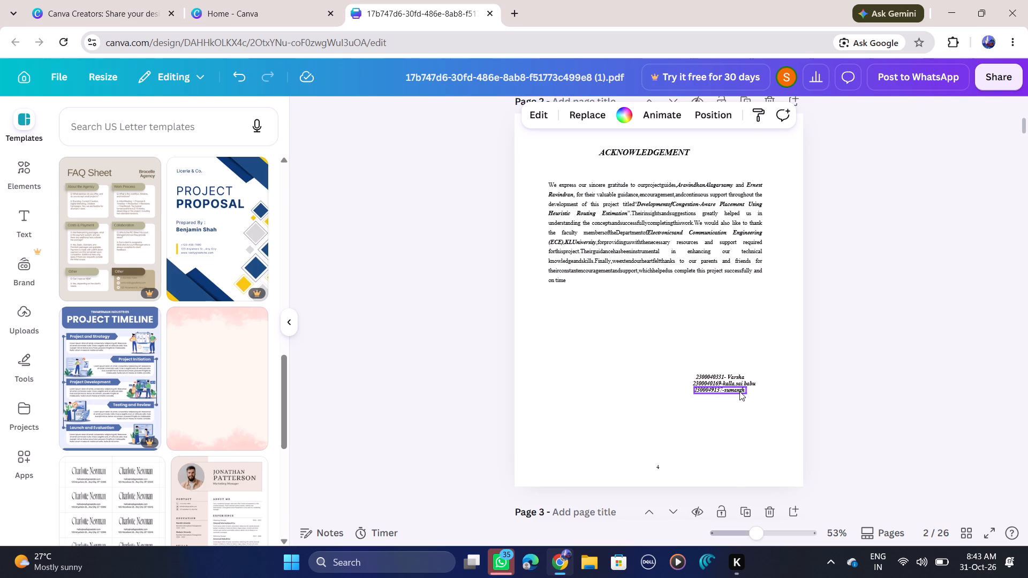
scroll(739, 391, left, 1)
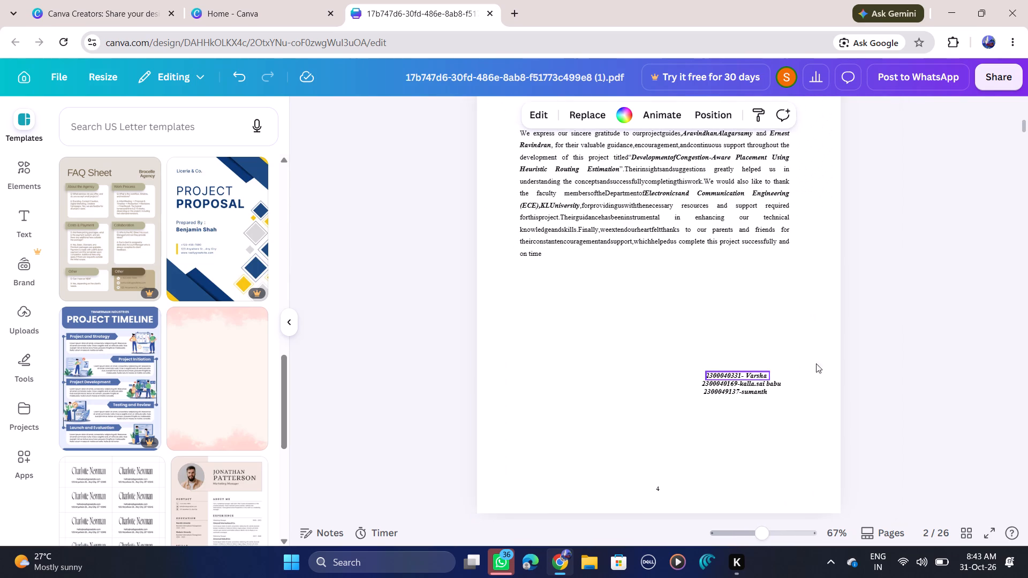
drag(726, 376, 726, 285)
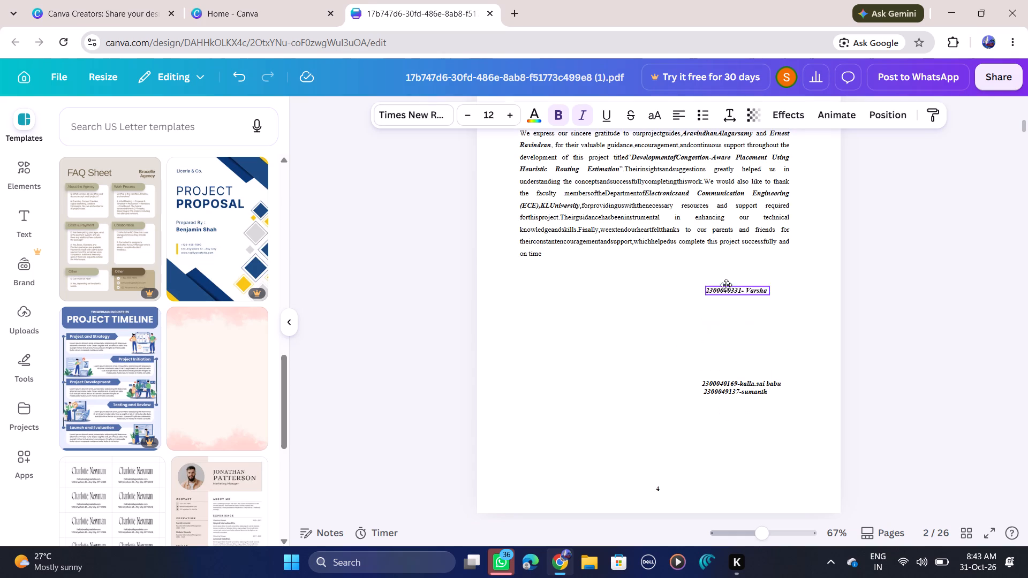
drag(726, 285, 732, 305)
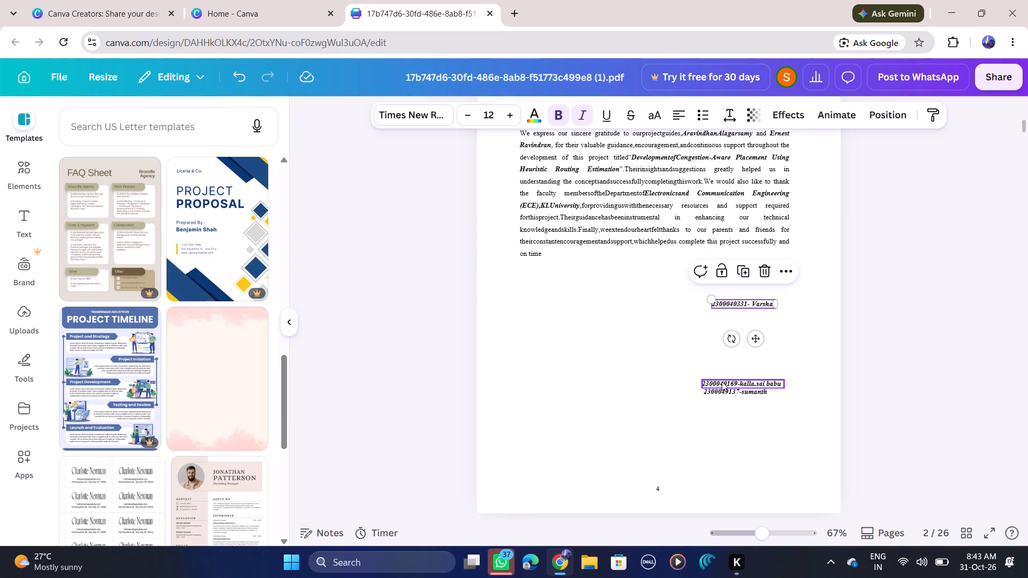
drag(722, 382, 730, 318)
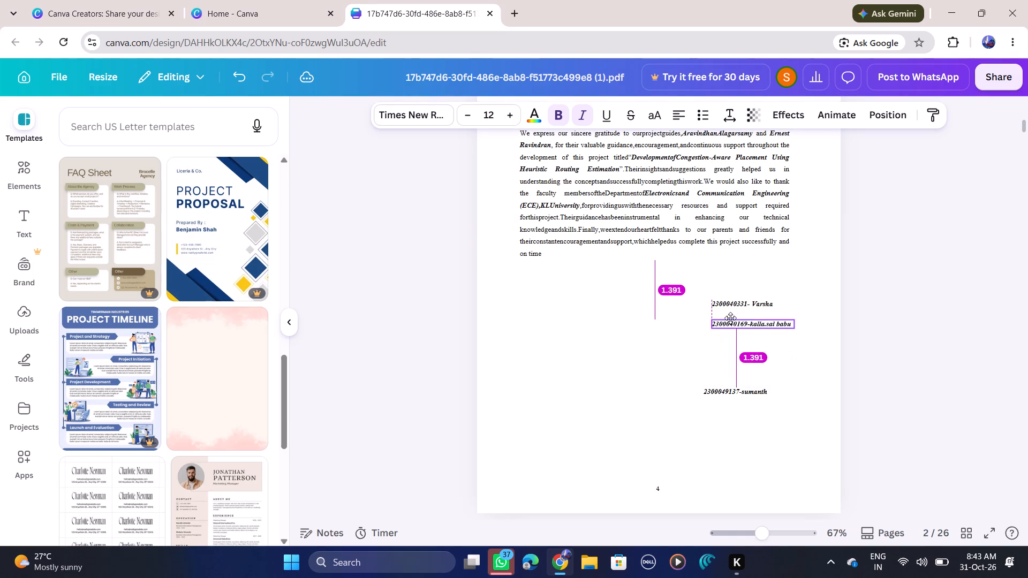
drag(730, 318, 730, 317)
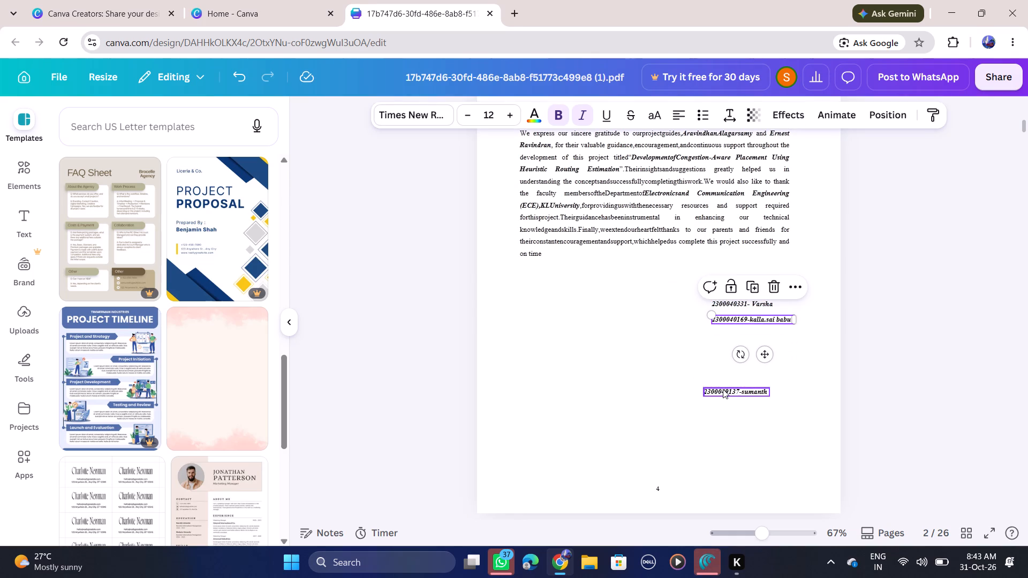
drag(723, 389, 731, 328)
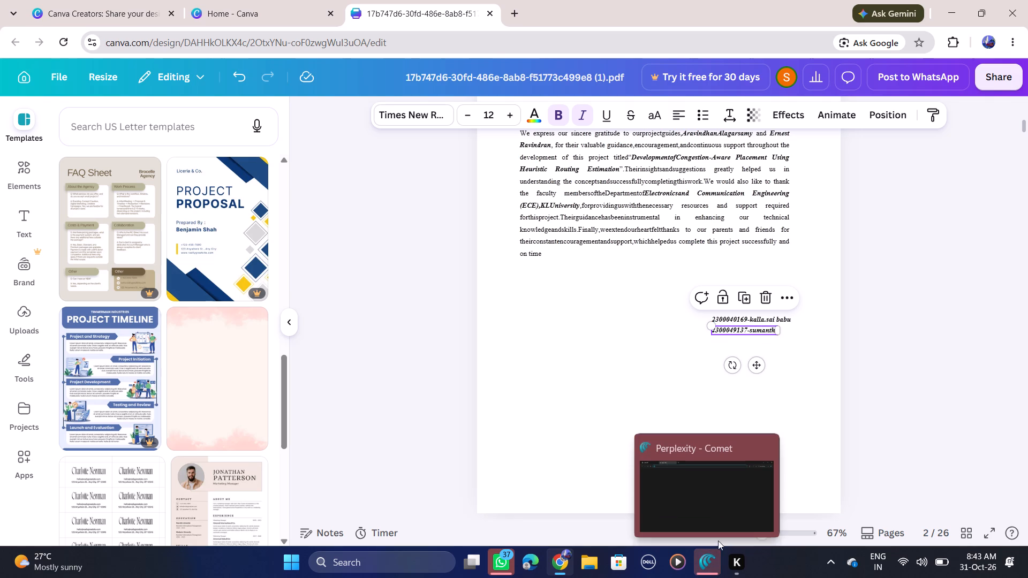
click(764, 447)
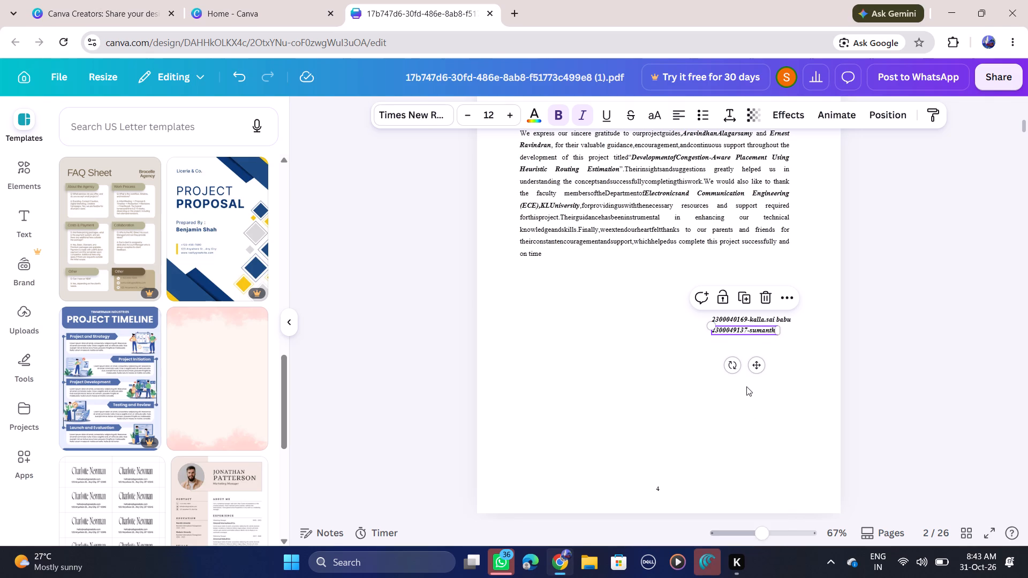
click(738, 389)
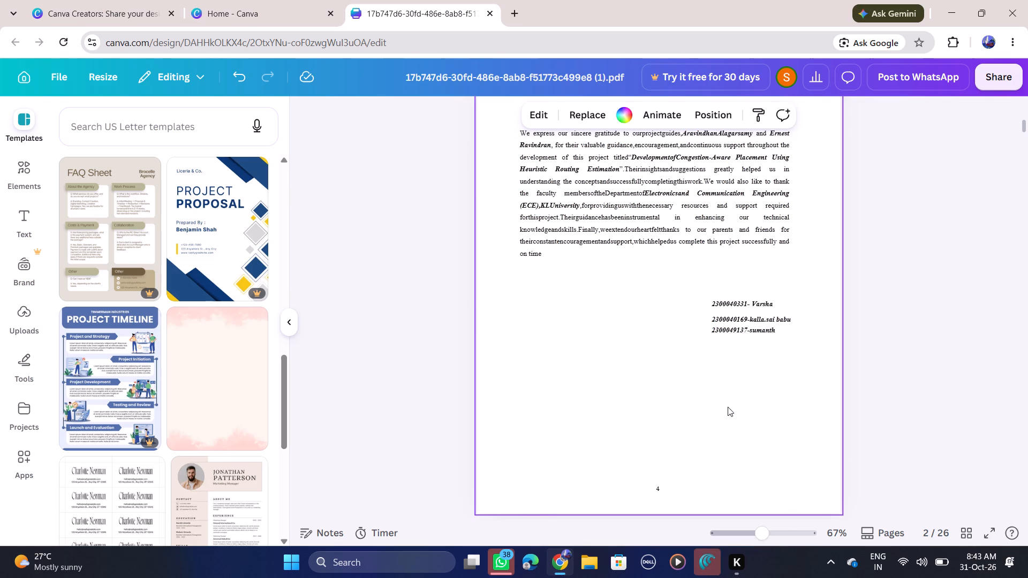
Move the ABSTRACT heading from page 3 onto the Acknowledgement page, centred below the three student ID lines.
scroll(728, 407, down, 3)
scroll(728, 407, up, 1)
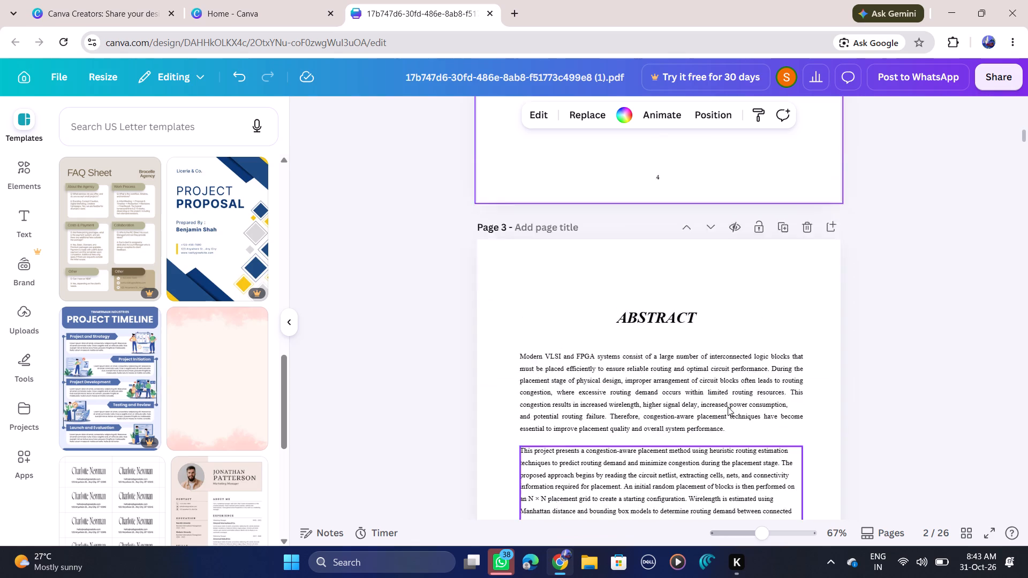
scroll(728, 407, up, 1)
drag(647, 403, 656, 256)
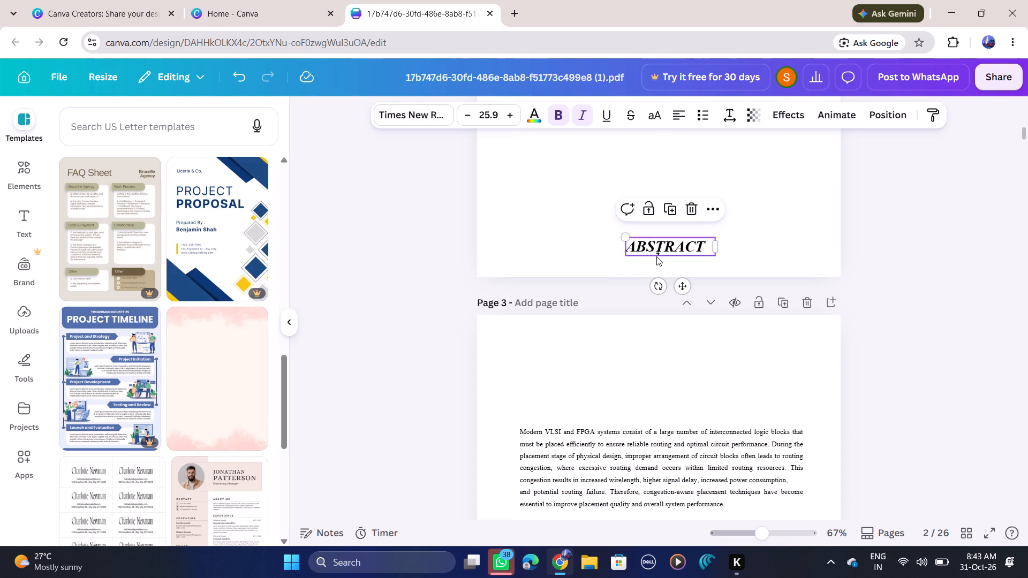
scroll(663, 316, up, 1)
drag(659, 334, 624, 256)
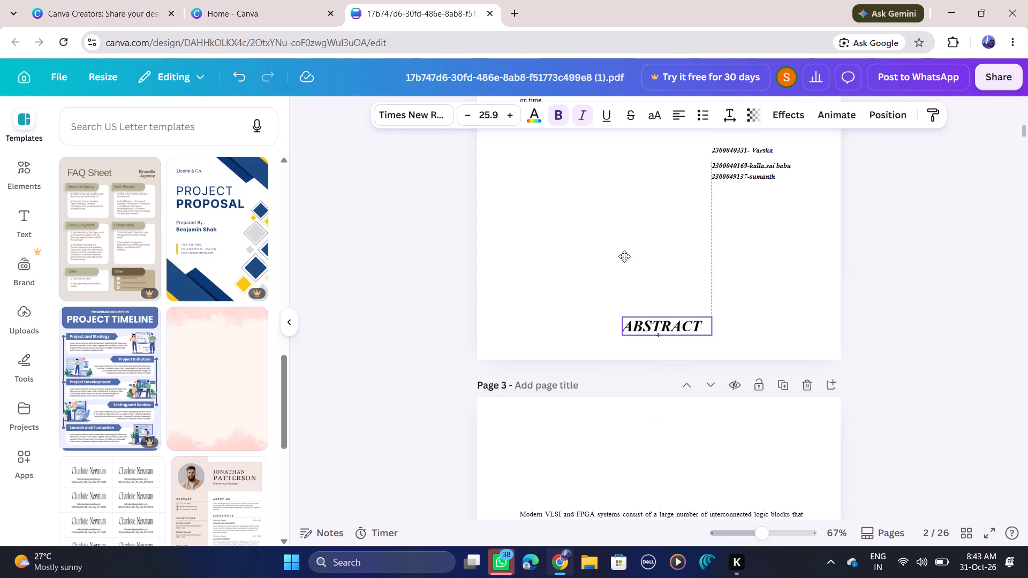
drag(624, 256, 644, 217)
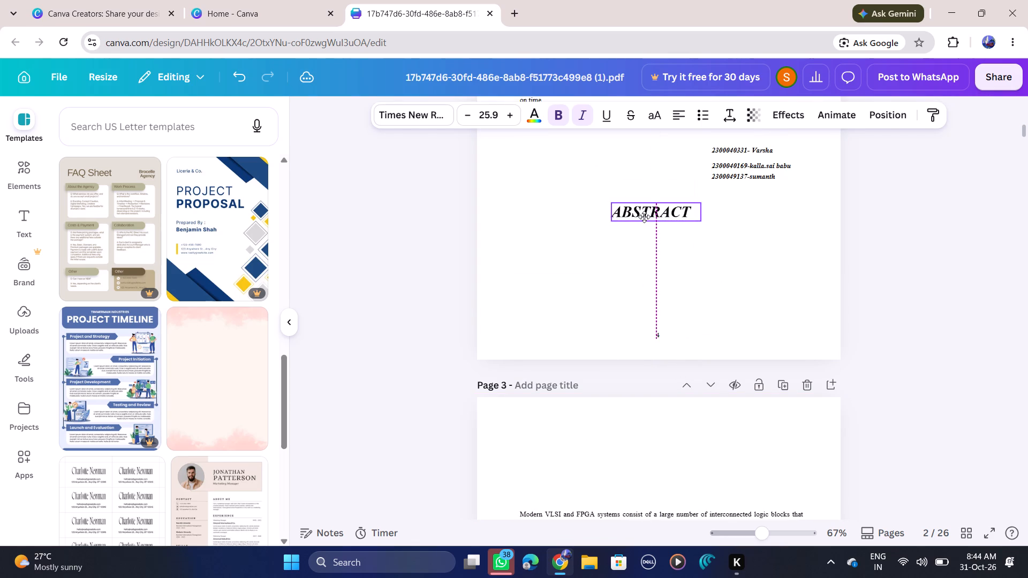
drag(644, 217, 648, 216)
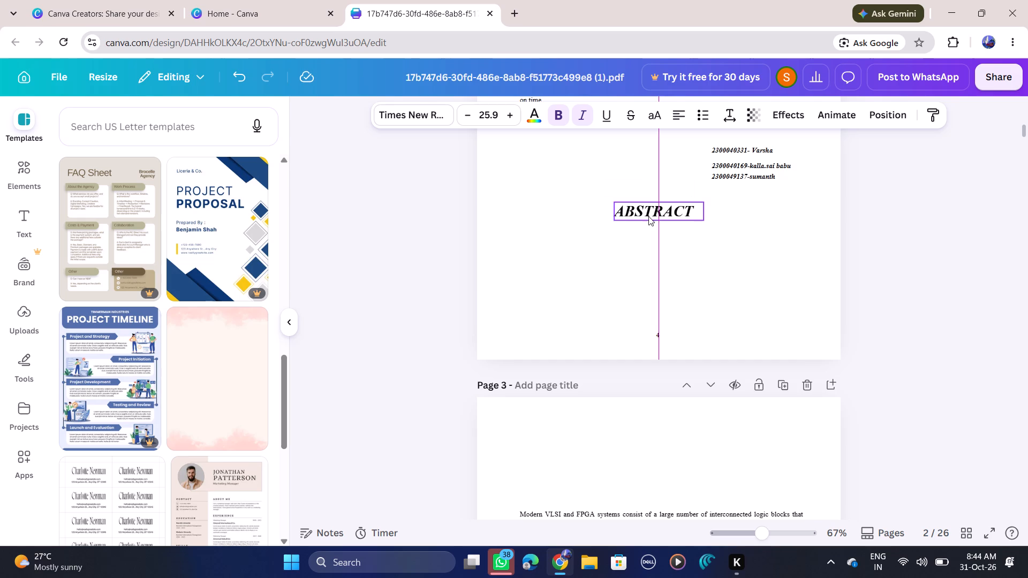
click(614, 347)
Move the first abstract paragraph, beginning "Modern VLSI and FPGA systems", from page 3 to page 2 directly beneath the ABSTRACT heading.
scroll(614, 347, down, 1)
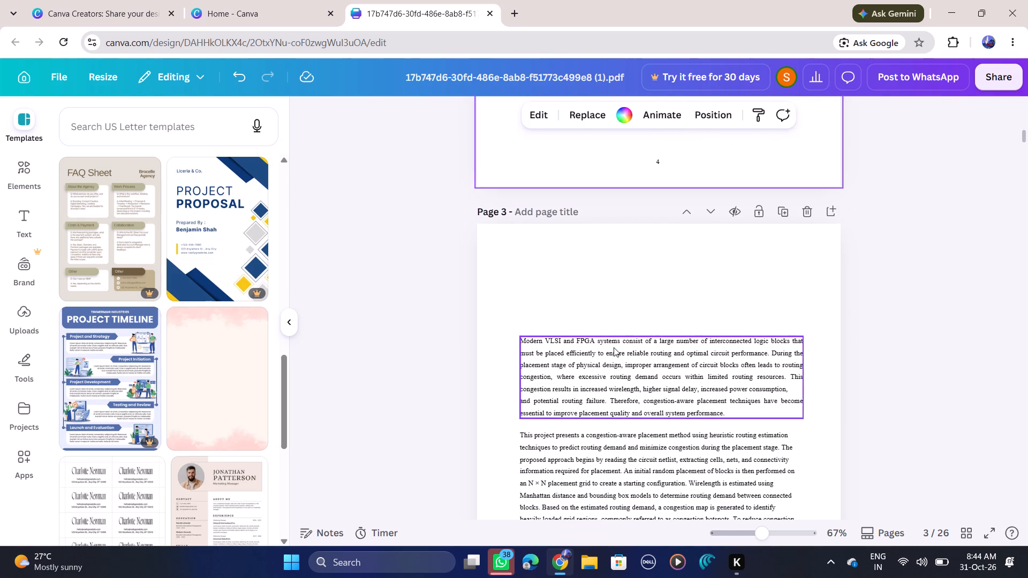
drag(614, 347, 616, 105)
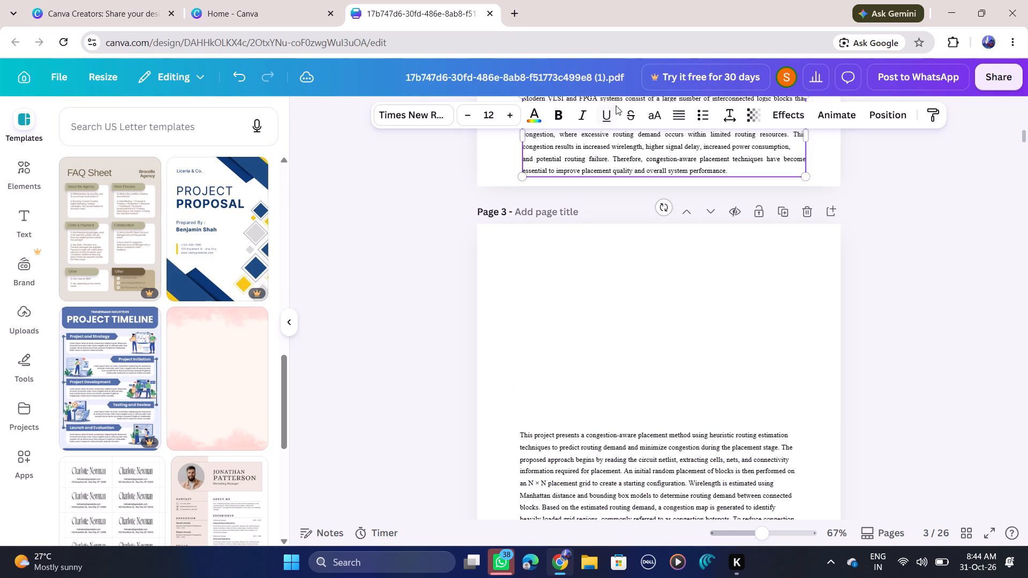
click(585, 337)
scroll(585, 337, up, 2)
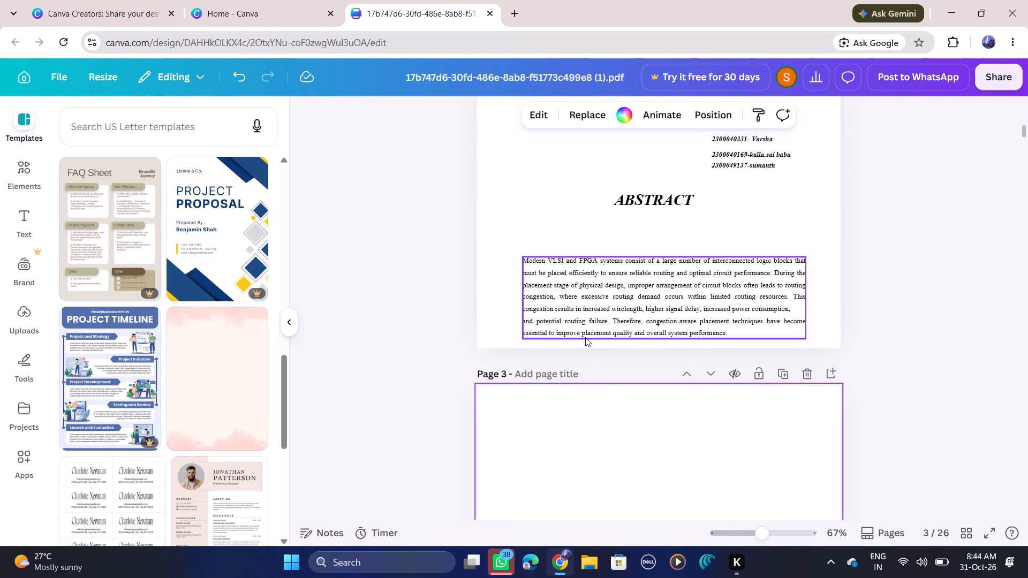
drag(596, 322, 594, 298)
click(590, 407)
Move the two remaining abstract paragraphs higher on page 3, keeping the "The final output" paragraph just below the other one.
scroll(590, 407, down, 1)
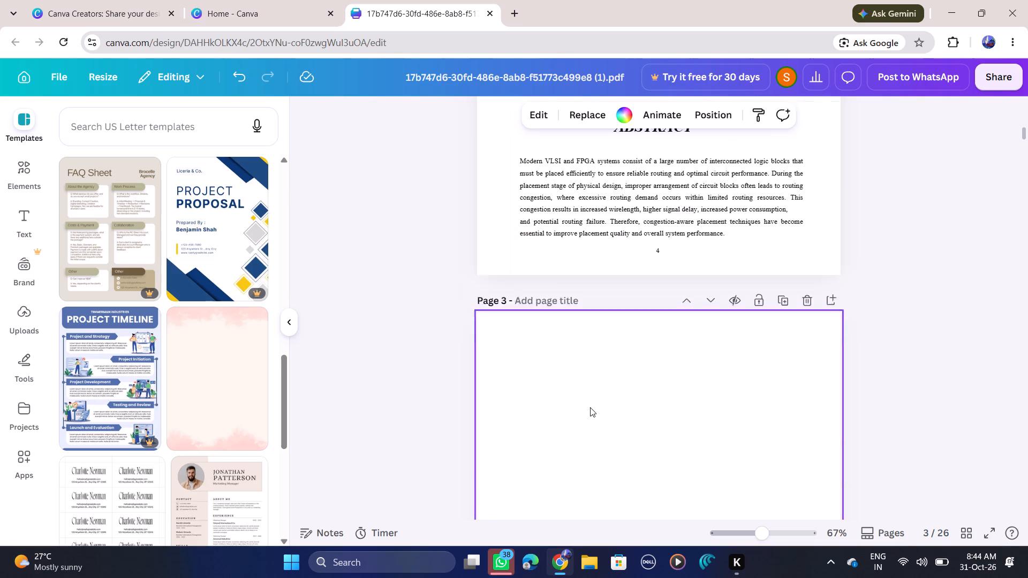
scroll(590, 407, down, 1)
scroll(590, 407, up, 2)
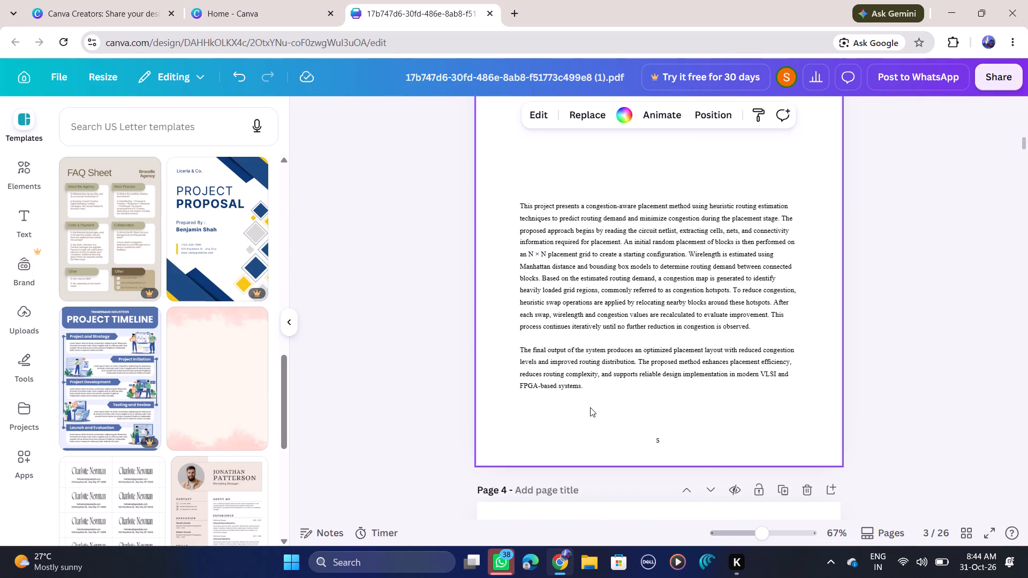
double_click(611, 334)
drag(617, 327, 616, 325)
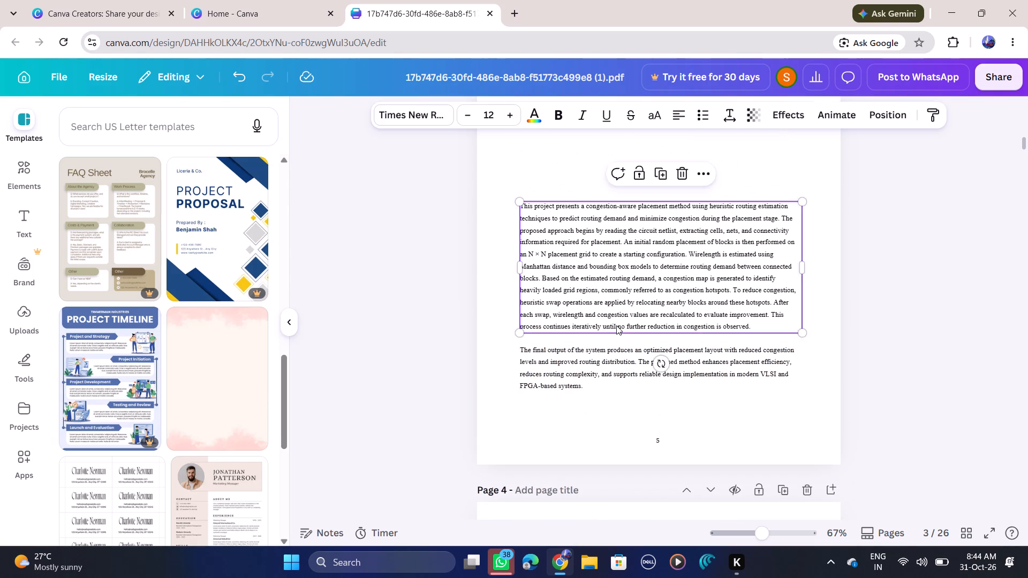
drag(616, 325, 602, 200)
drag(603, 324, 601, 363)
click(601, 363)
drag(601, 363, 607, 284)
click(603, 291)
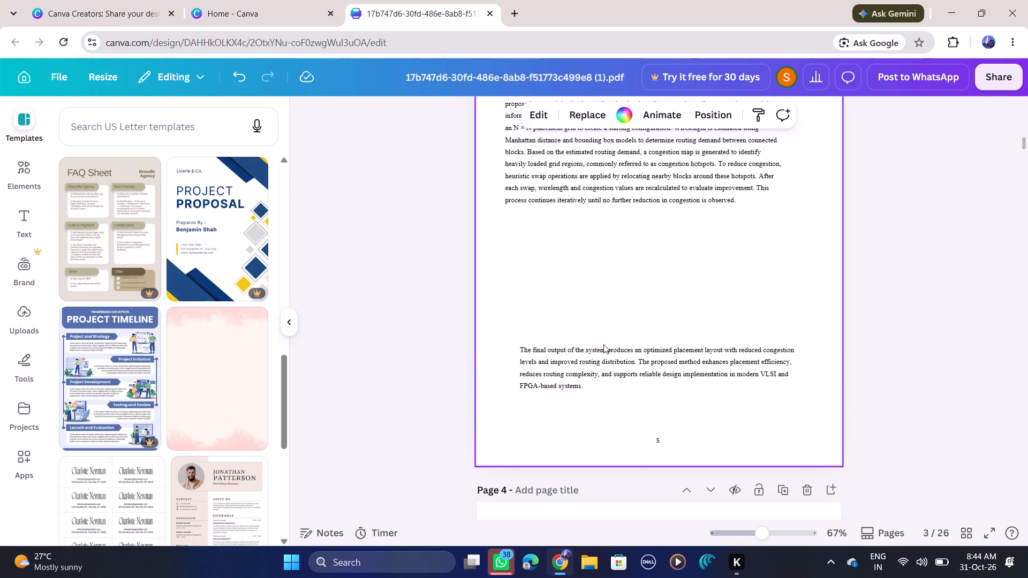
drag(603, 364, 600, 245)
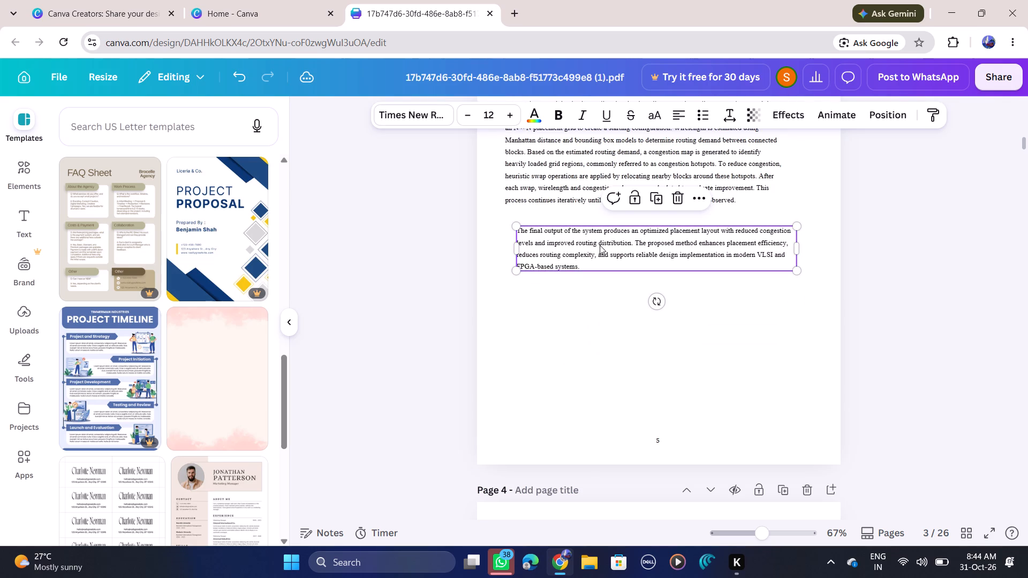
click(599, 341)
Look through the remaining report pages, from the contents list to the blank last page, to check their layout.
scroll(599, 341, down, 2)
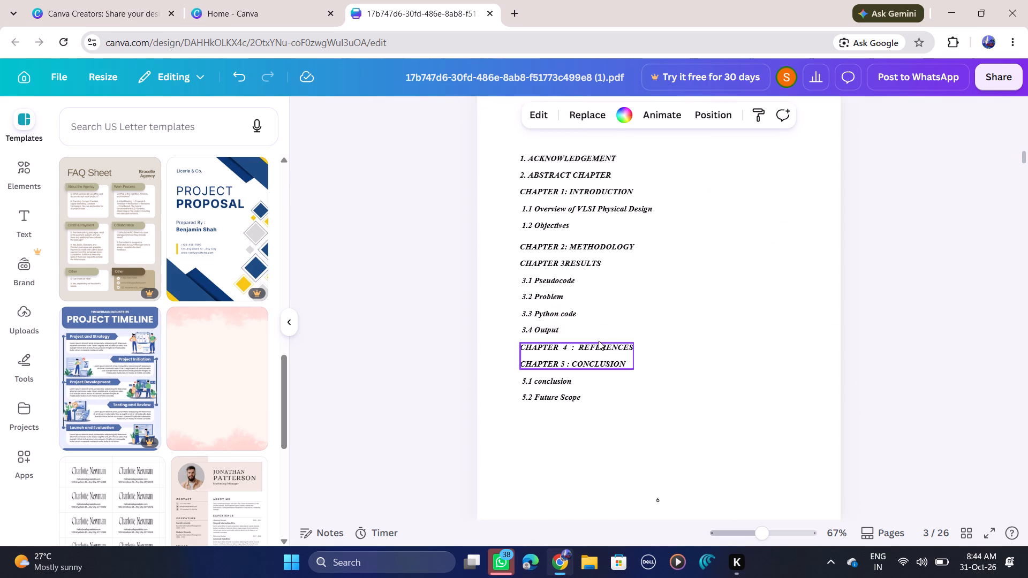
scroll(599, 341, down, 2)
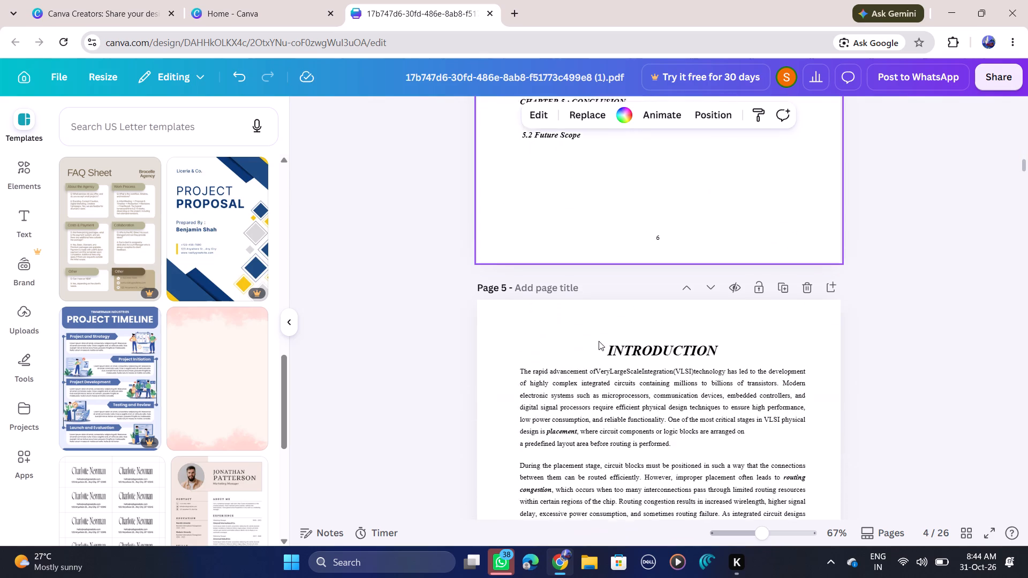
scroll(599, 341, down, 9)
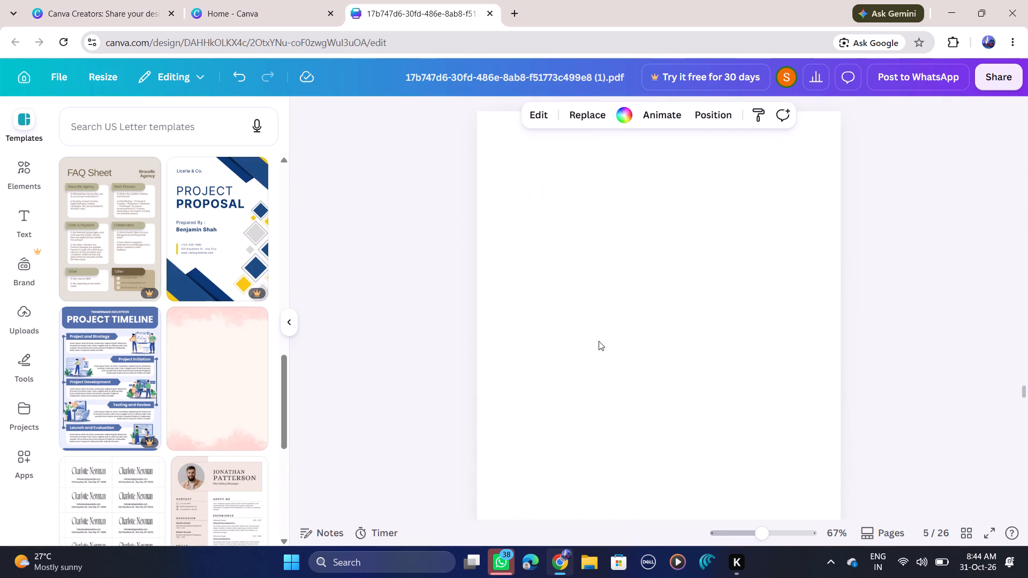
scroll(599, 341, down, 4)
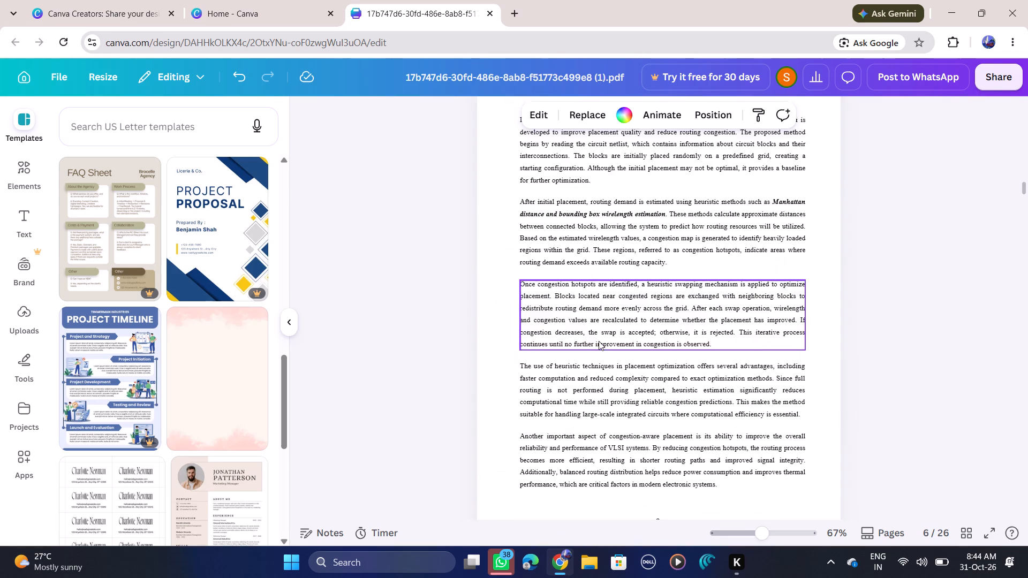
scroll(599, 341, down, 8)
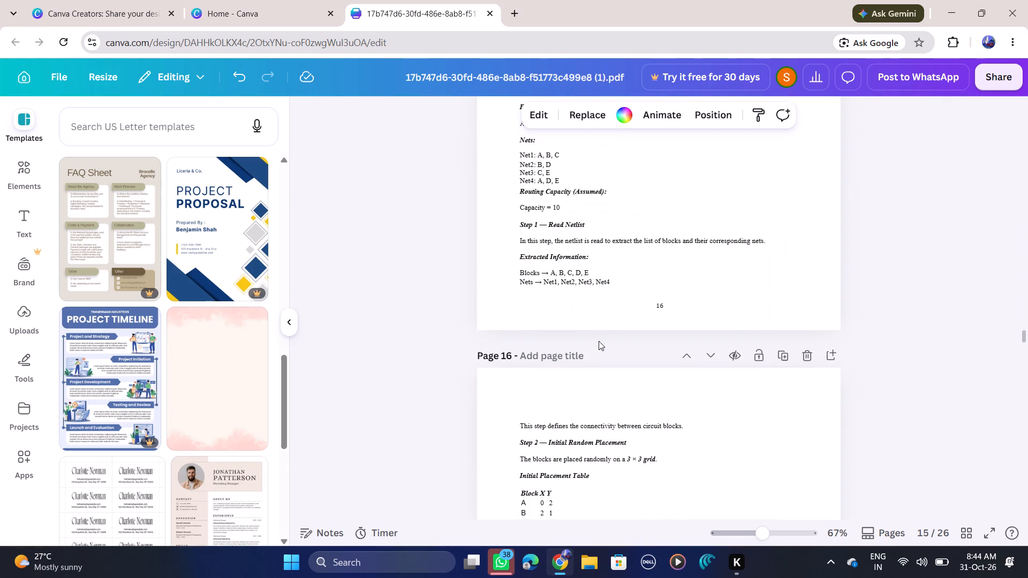
scroll(599, 341, down, 5)
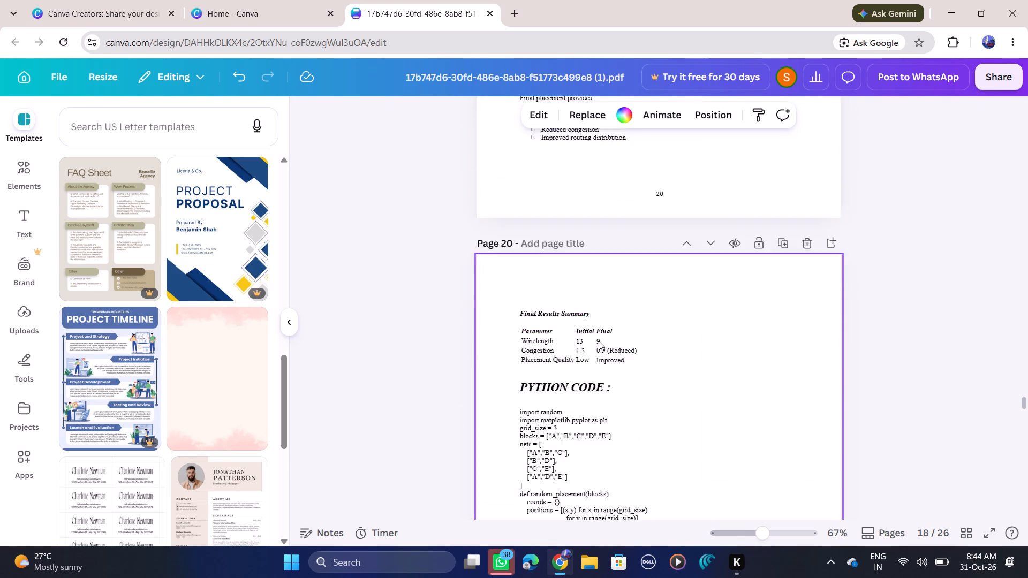
scroll(599, 341, up, 2)
scroll(599, 341, down, 14)
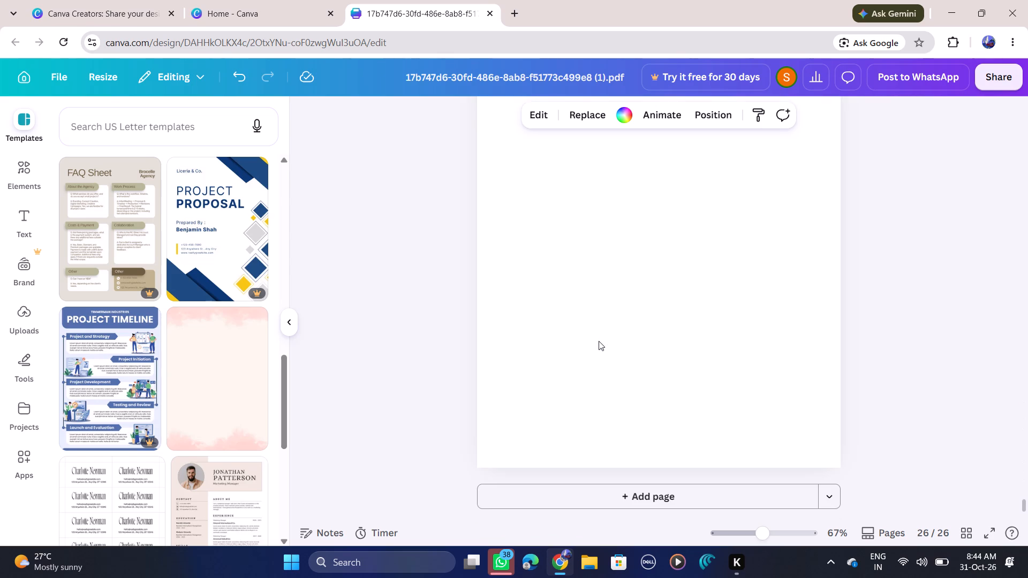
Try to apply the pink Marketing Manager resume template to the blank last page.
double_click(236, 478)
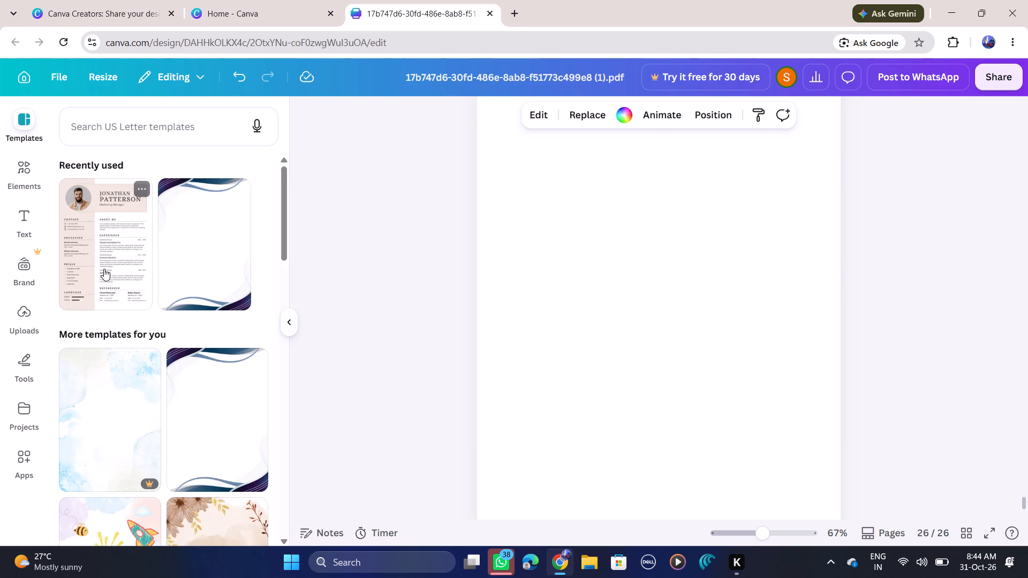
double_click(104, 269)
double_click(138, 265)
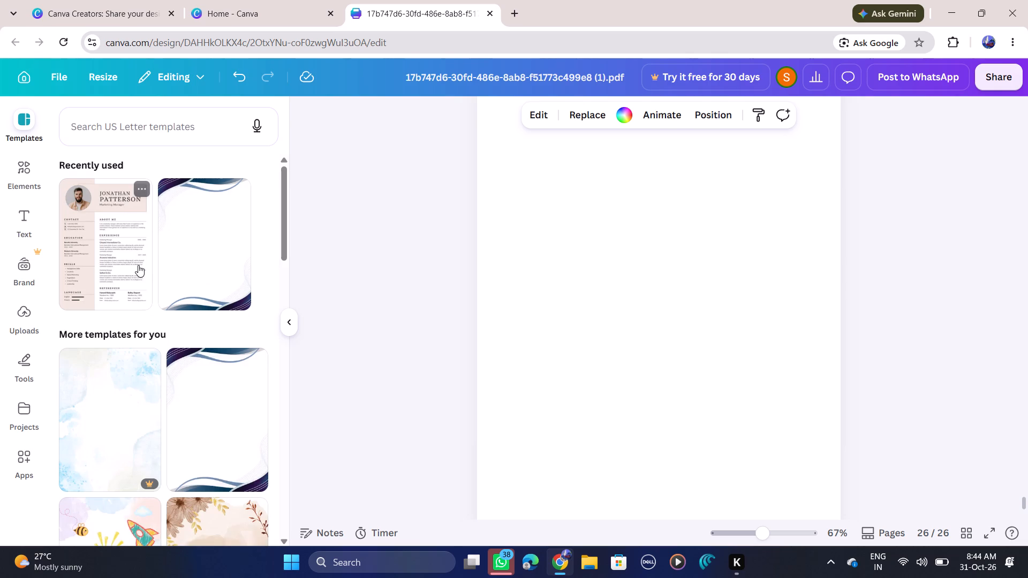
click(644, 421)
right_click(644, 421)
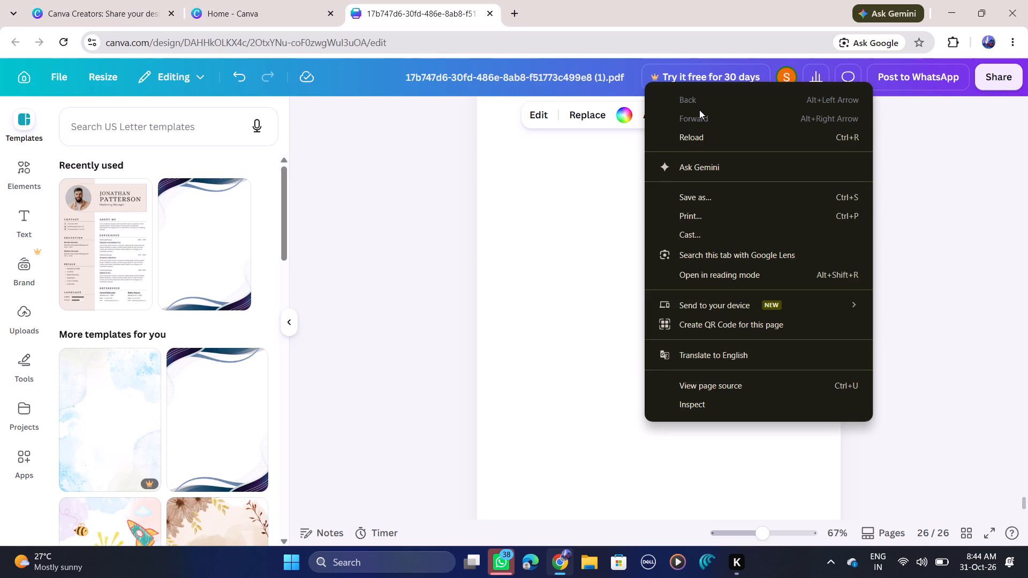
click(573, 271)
Move the Conclusion paragraph beginning "The project demonstrates the importance" from page 23 to the upper part of blank page 24.
scroll(720, 242, up, 1)
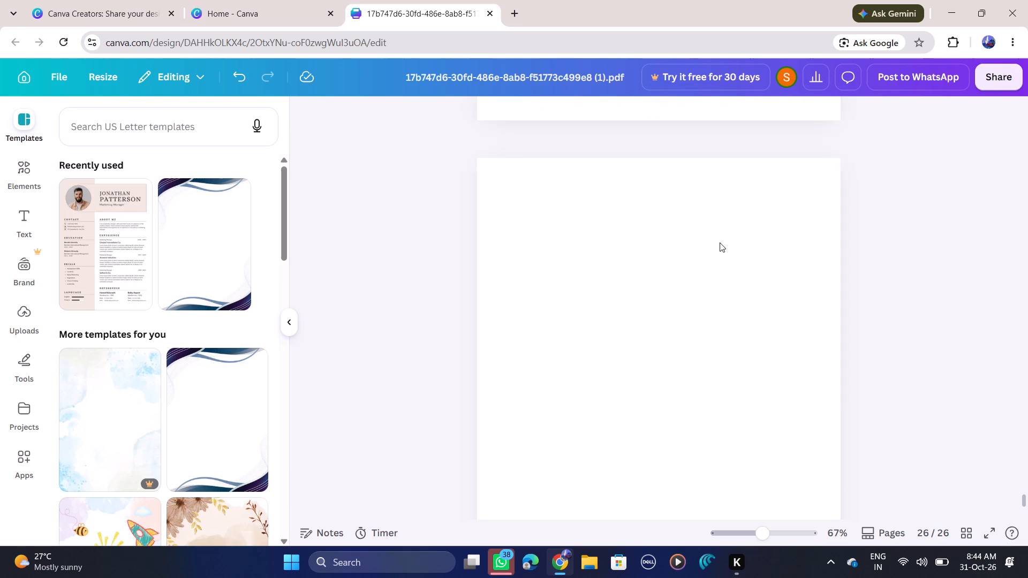
scroll(720, 242, up, 5)
scroll(720, 242, down, 1)
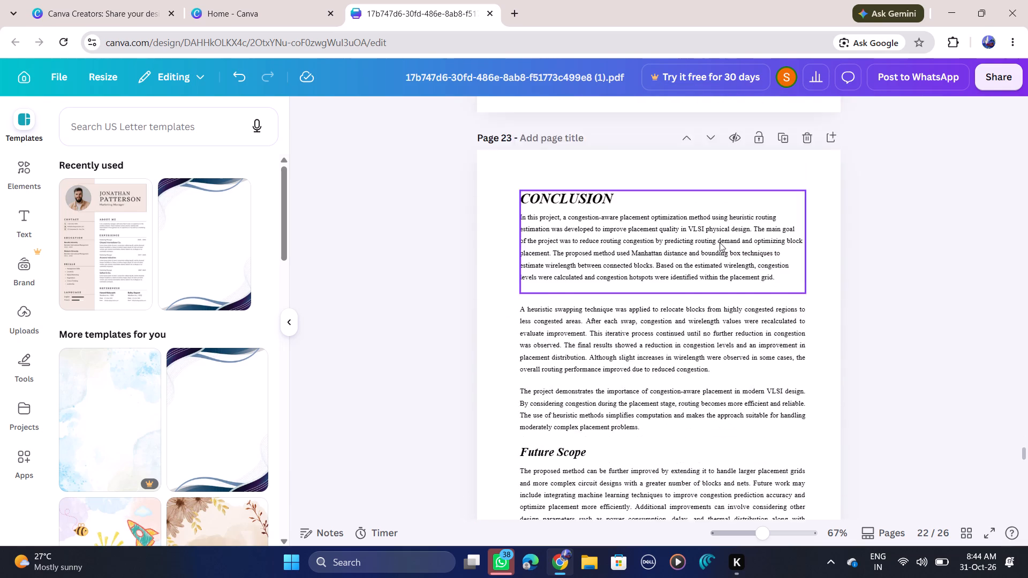
scroll(720, 242, down, 1)
scroll(700, 333, up, 2)
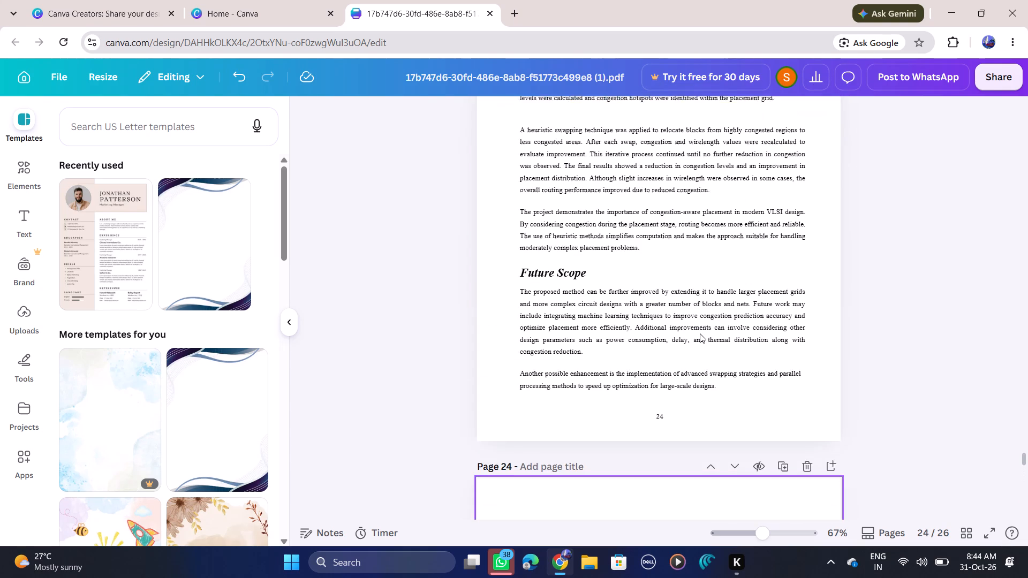
scroll(700, 333, up, 1)
drag(669, 313, 659, 508)
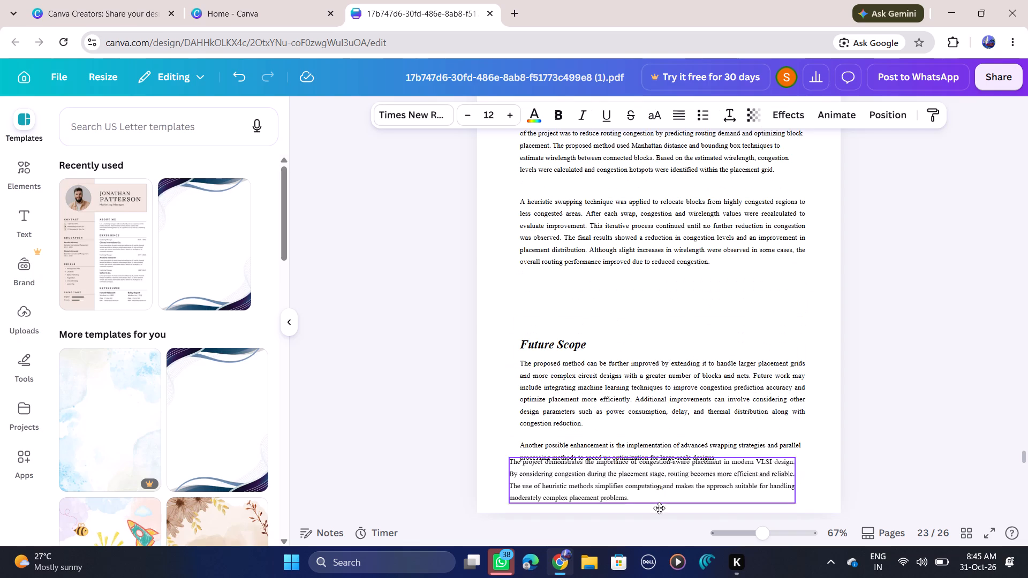
drag(659, 508, 659, 511)
scroll(674, 339, down, 2)
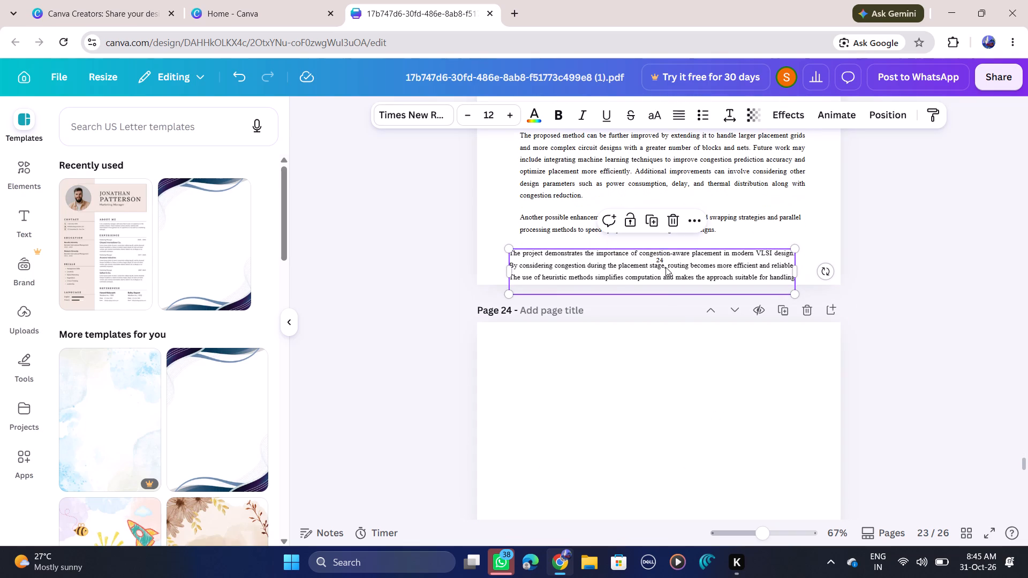
drag(651, 275, 648, 442)
click(558, 375)
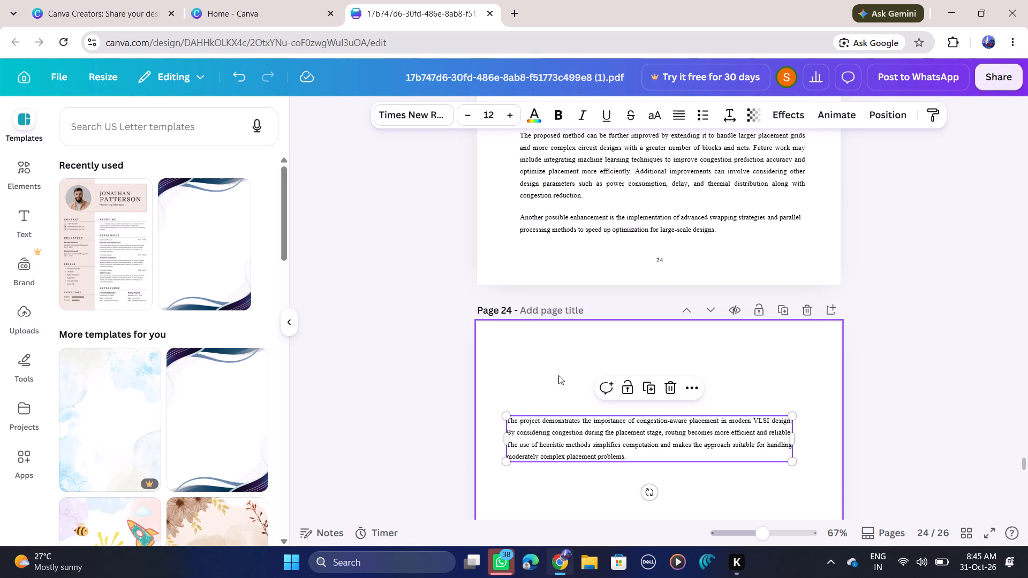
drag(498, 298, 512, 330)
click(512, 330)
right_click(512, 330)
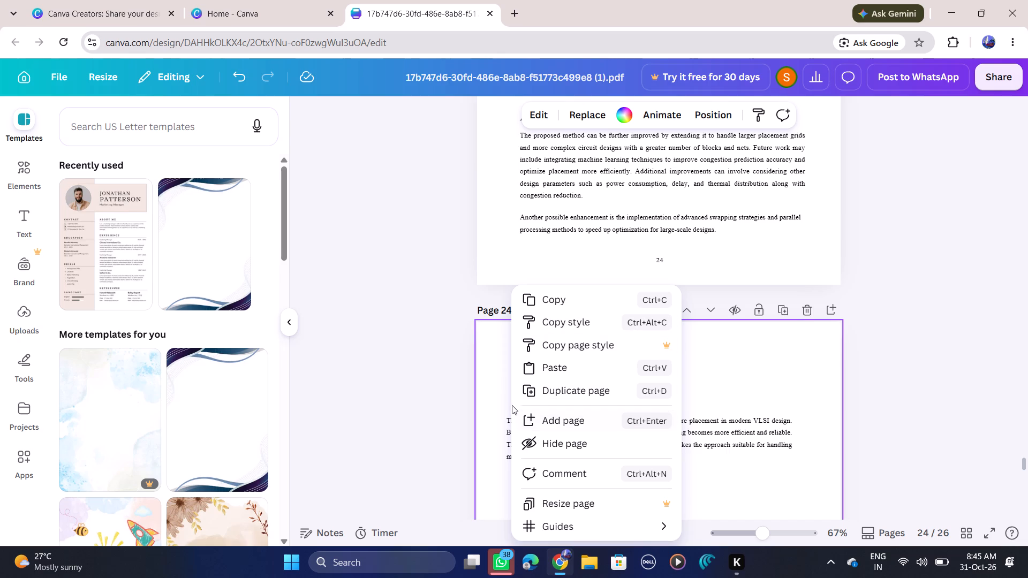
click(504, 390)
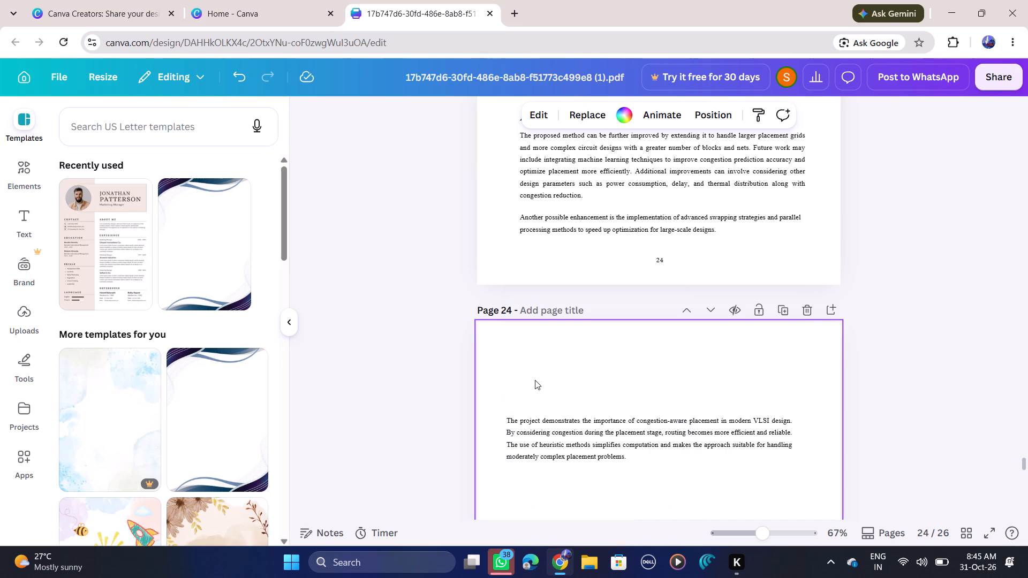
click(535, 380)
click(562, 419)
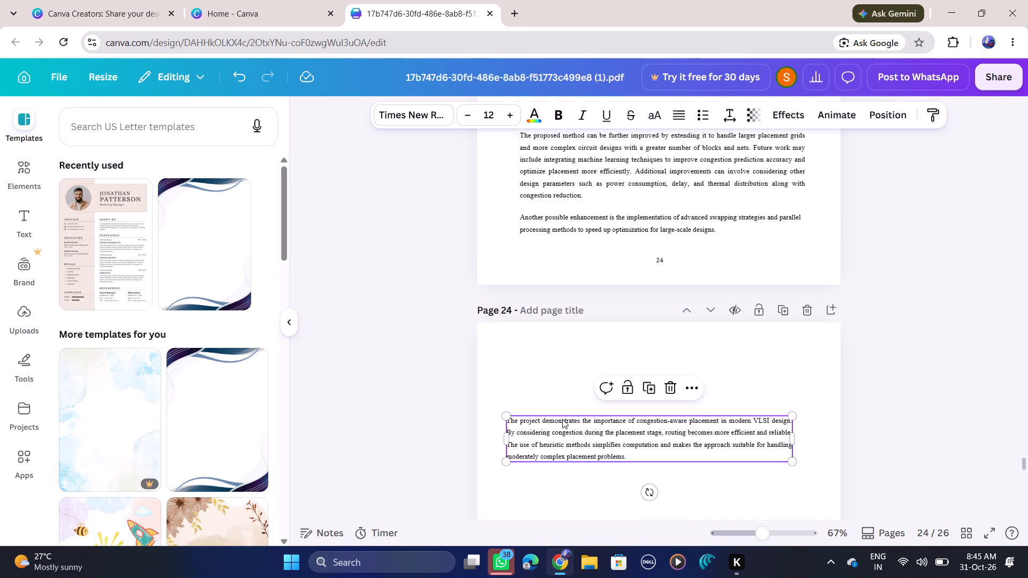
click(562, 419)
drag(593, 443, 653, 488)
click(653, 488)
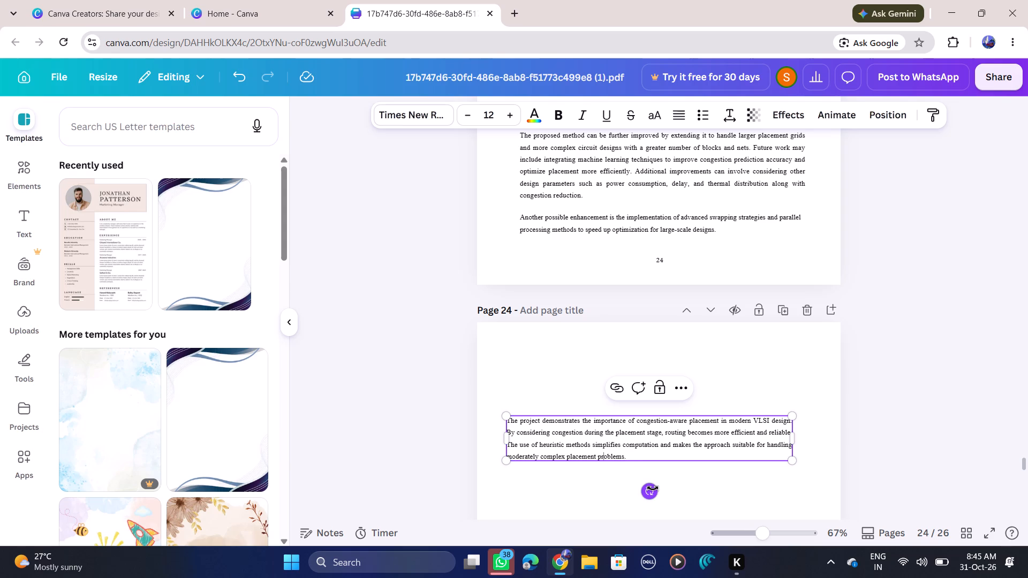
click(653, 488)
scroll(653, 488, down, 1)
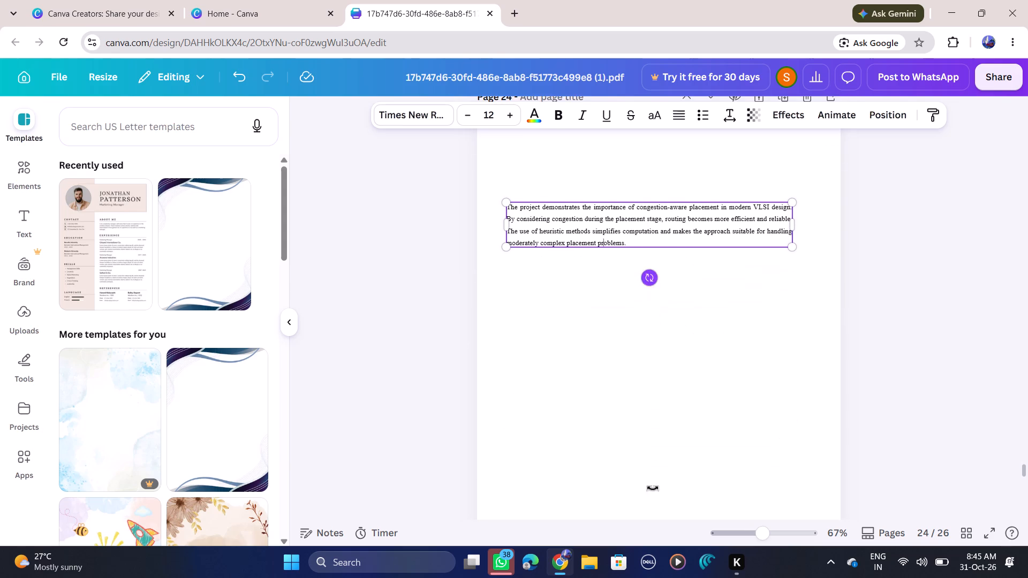
Rotate the Conclusion paragraph on page 24 to about 91° so that its lines run vertically.
scroll(653, 488, down, 1)
double_click(646, 283)
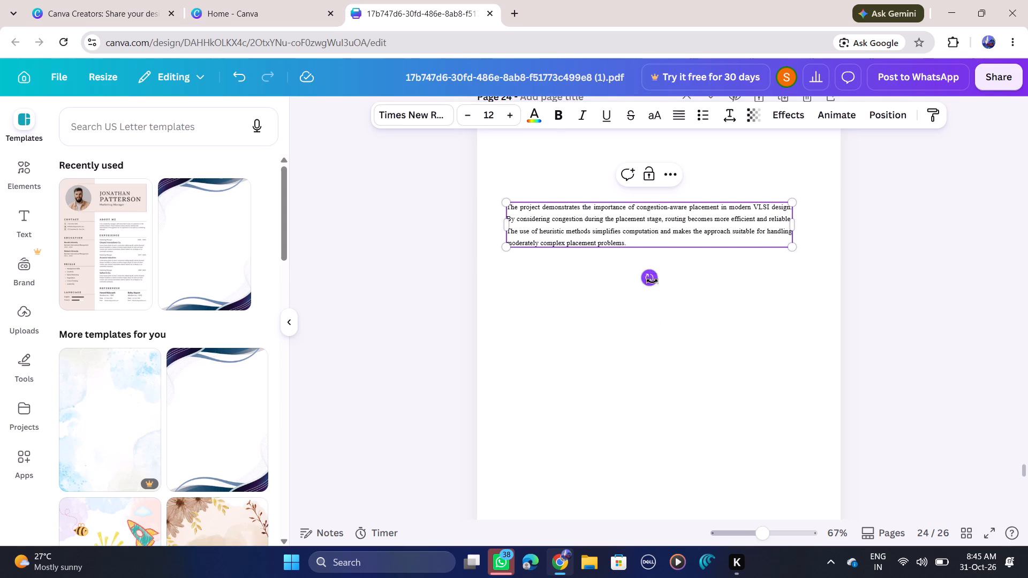
click(652, 281)
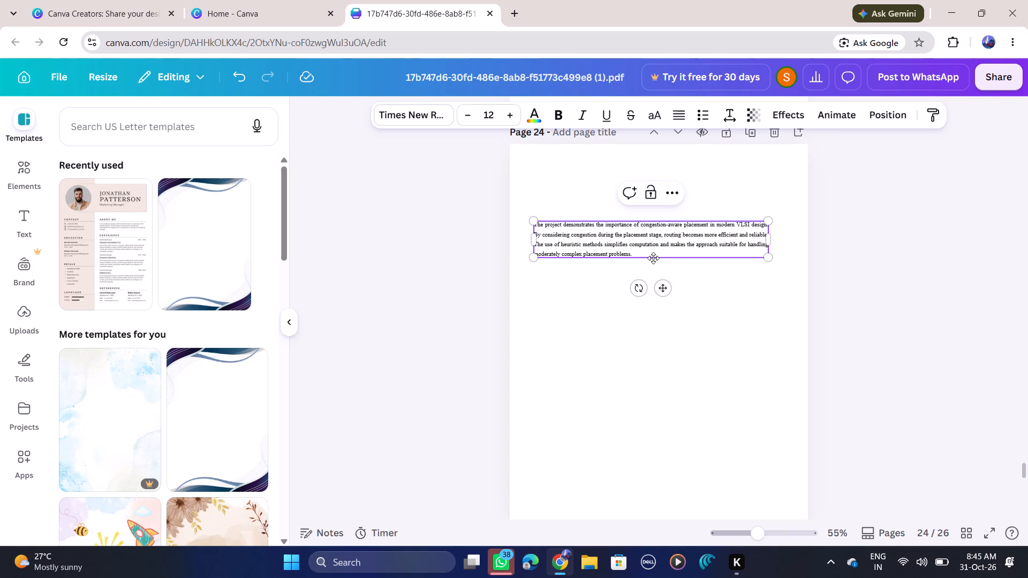
drag(692, 250, 639, 196)
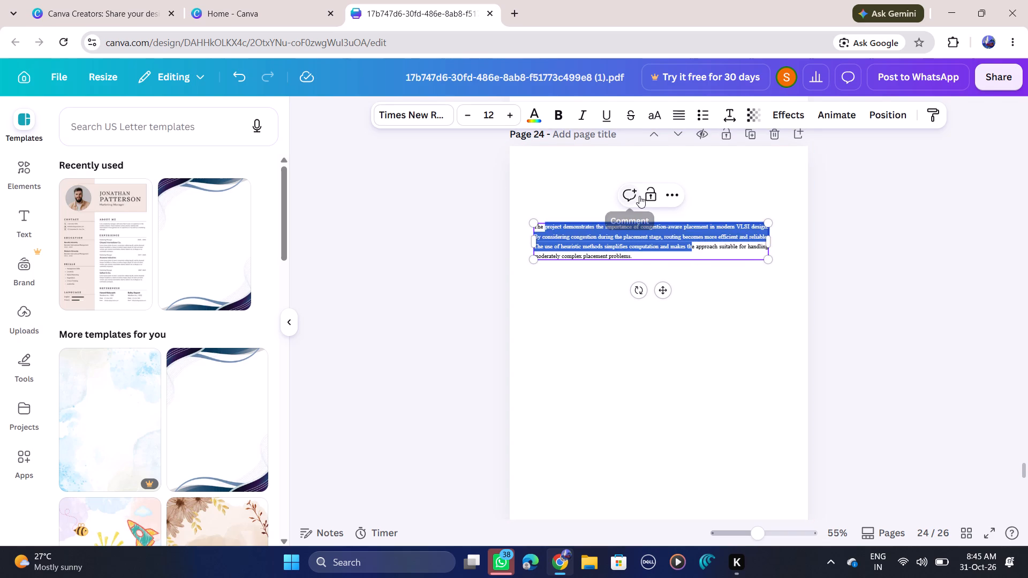
drag(639, 196, 672, 218)
click(672, 218)
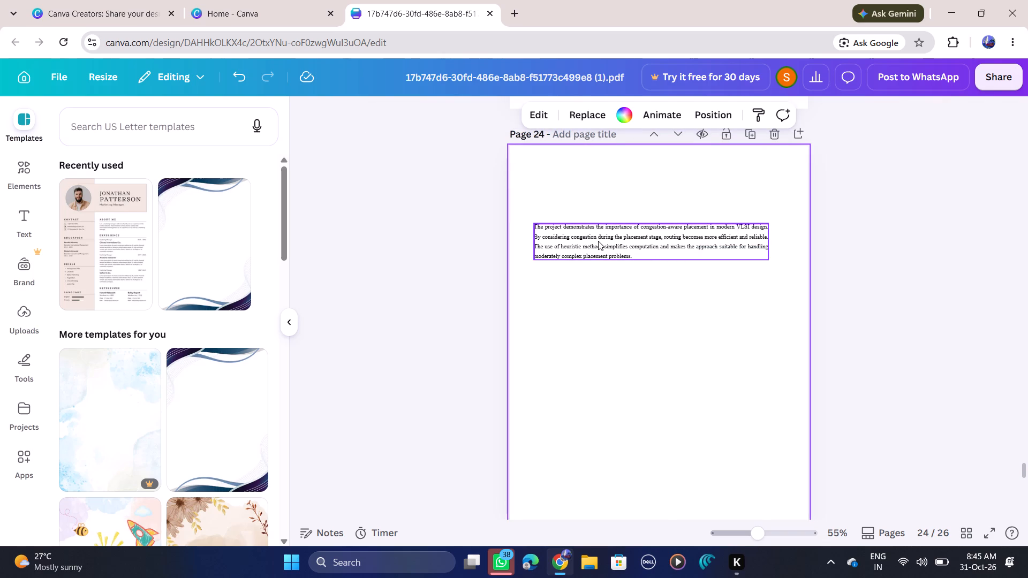
double_click(598, 241)
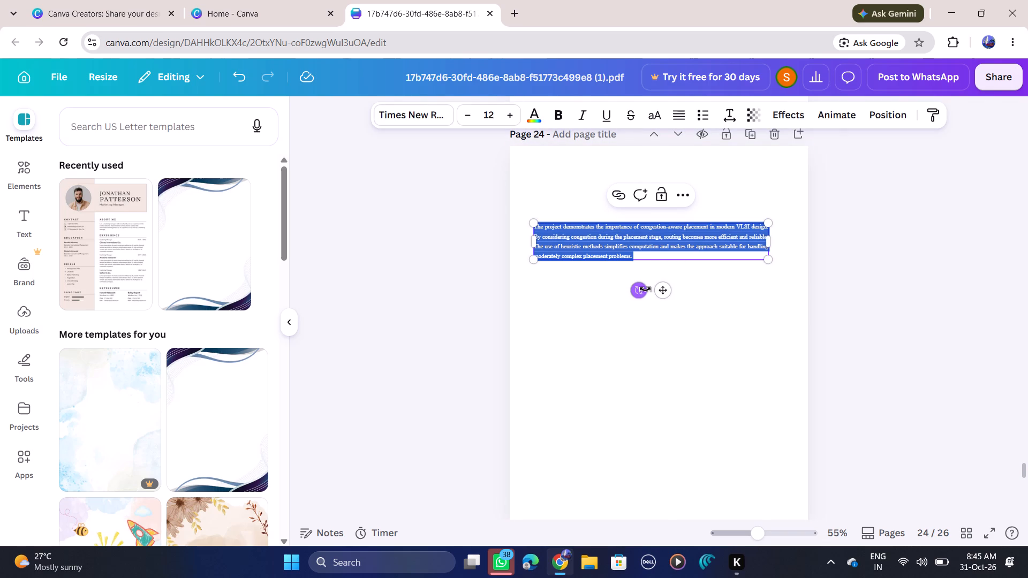
click(645, 289)
drag(645, 289, 665, 284)
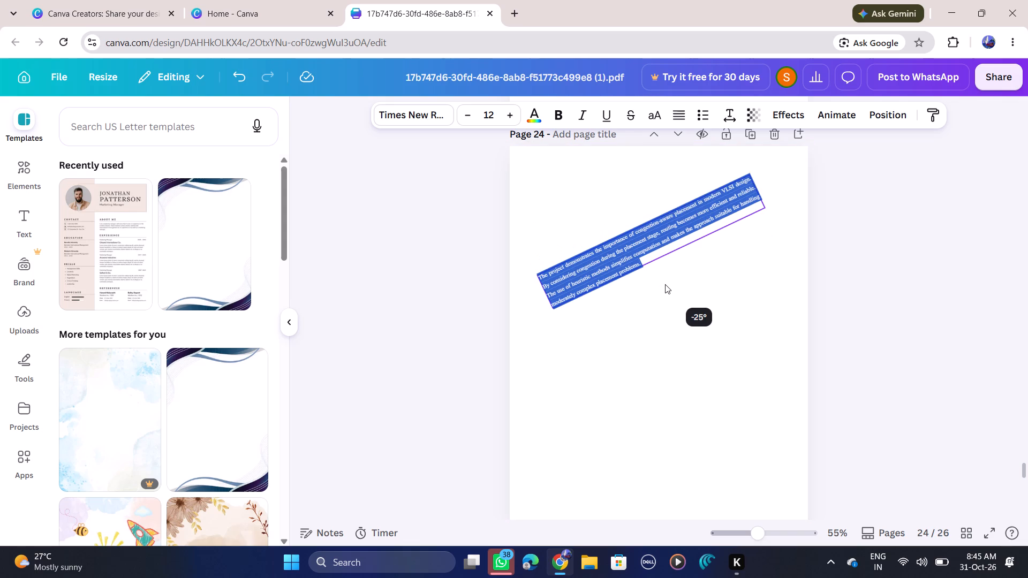
drag(665, 284, 641, 244)
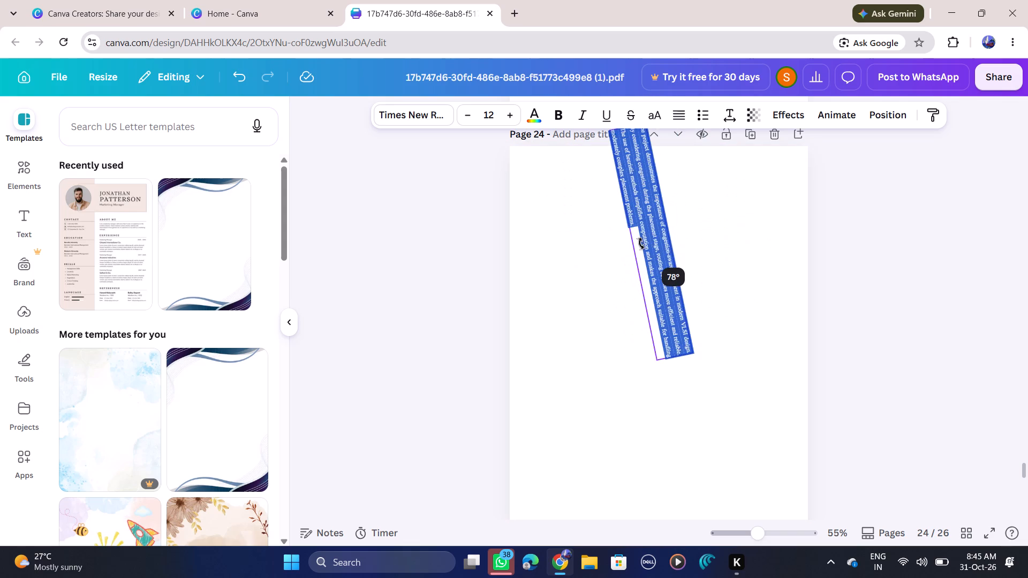
drag(641, 244, 632, 232)
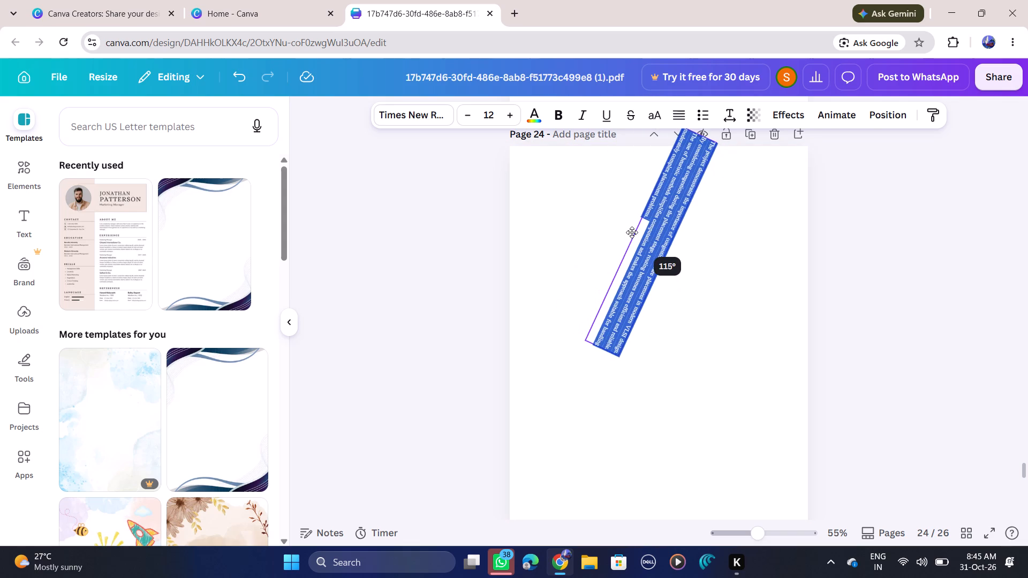
drag(632, 232, 611, 230)
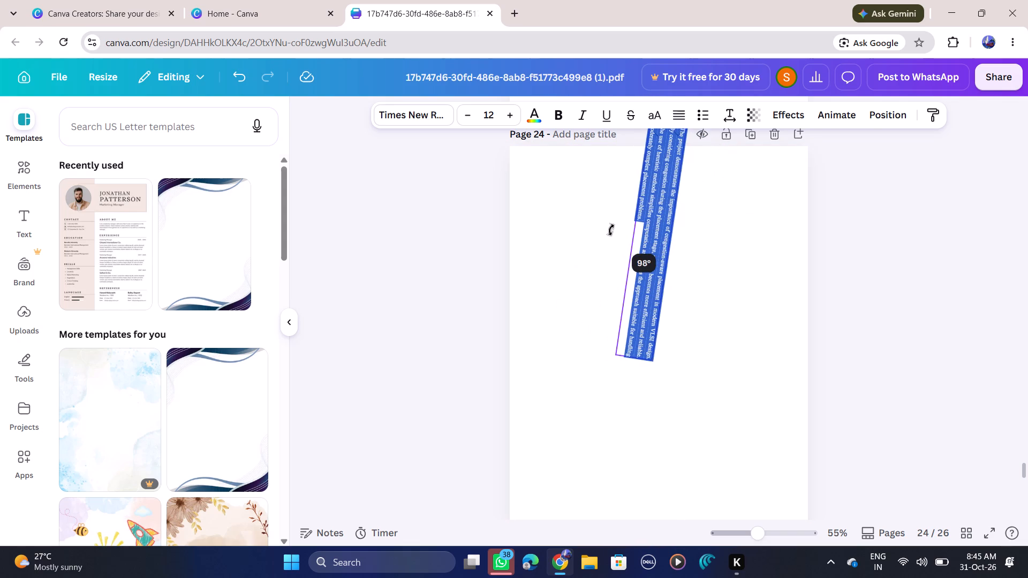
drag(611, 230, 597, 232)
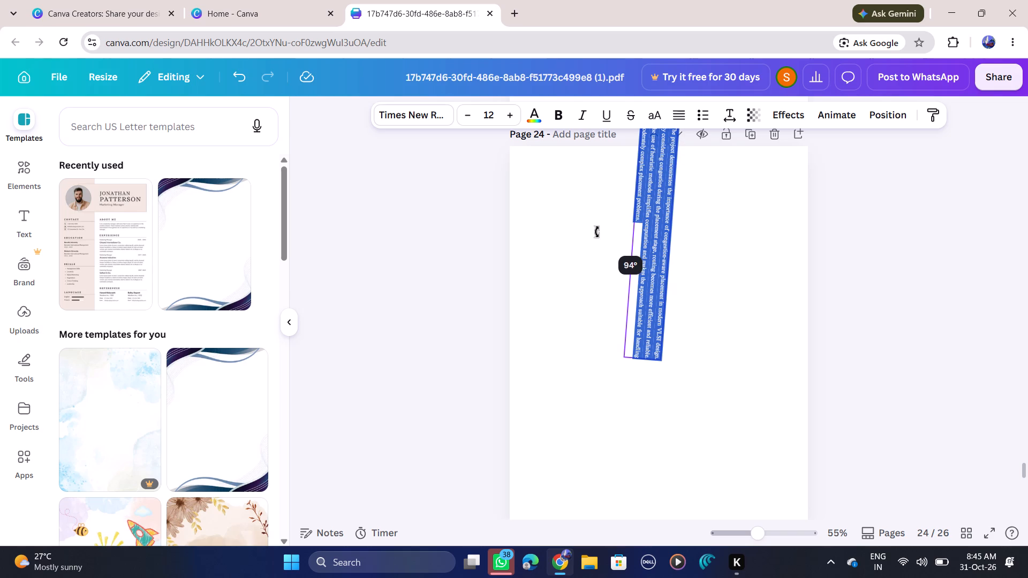
drag(597, 232, 579, 231)
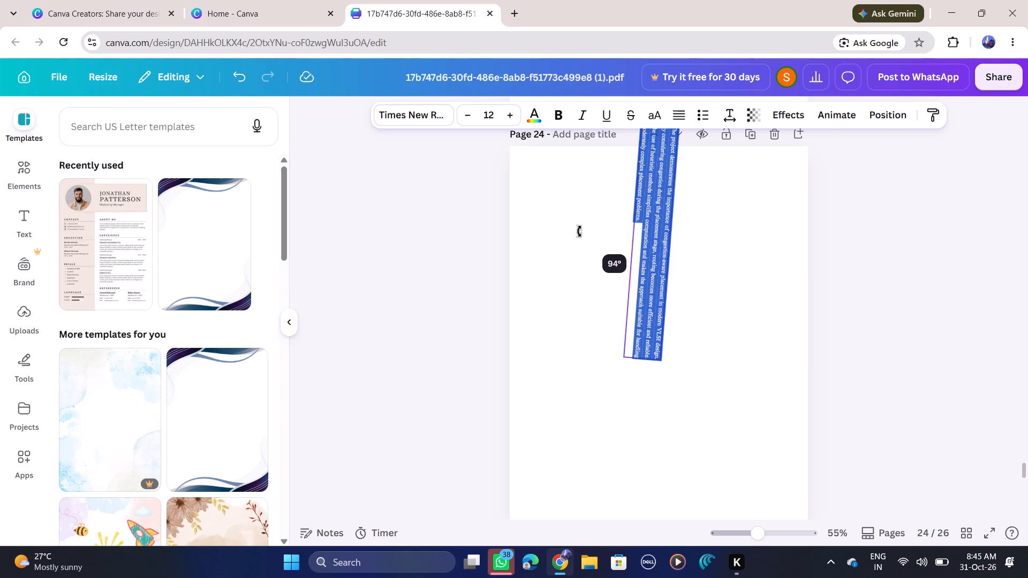
drag(579, 231, 555, 234)
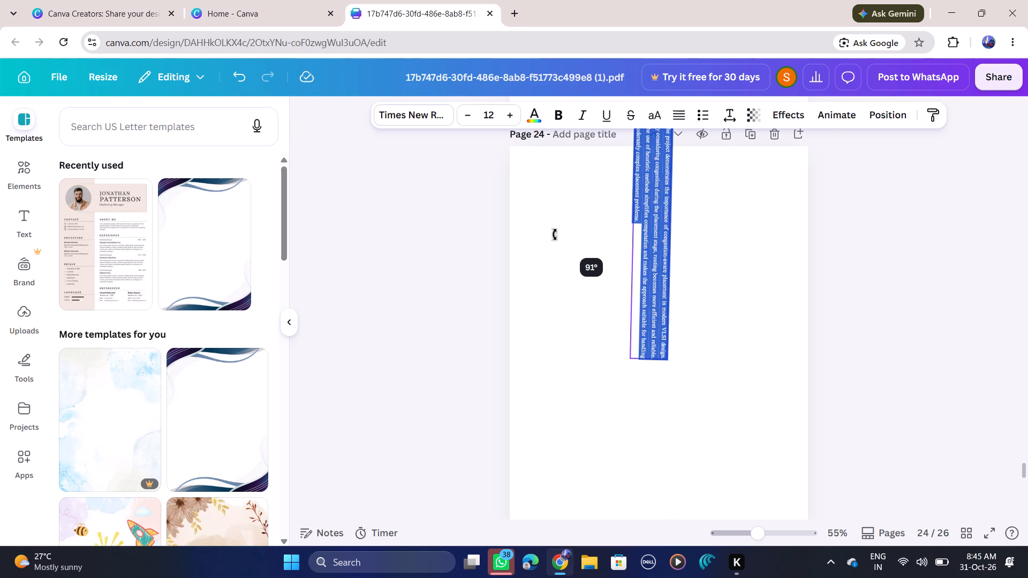
drag(555, 234, 553, 235)
click(576, 273)
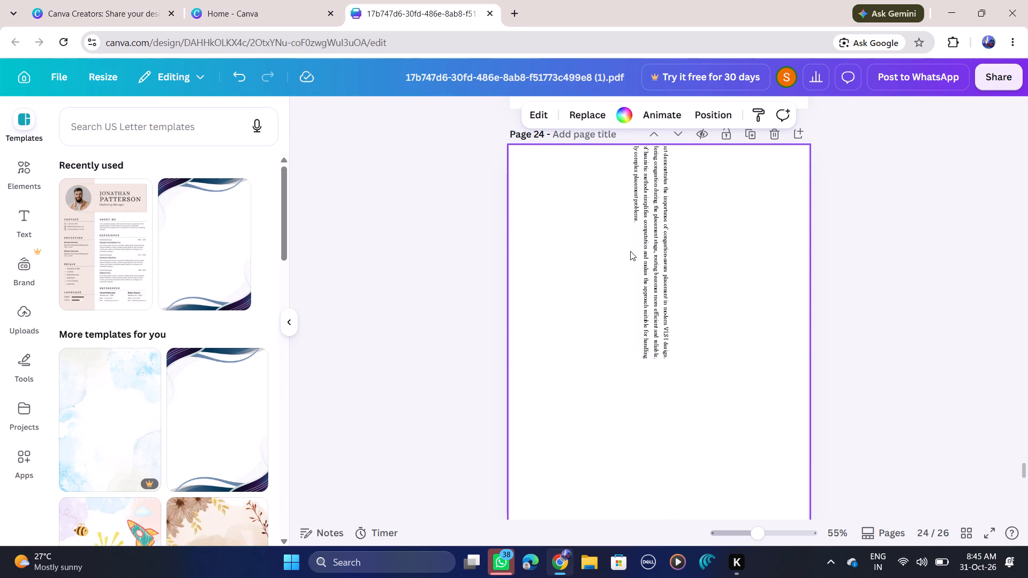
Move the rotated Conclusion paragraph down until all its text lies within page 24, near the middle.
click(649, 226)
drag(649, 226, 650, 301)
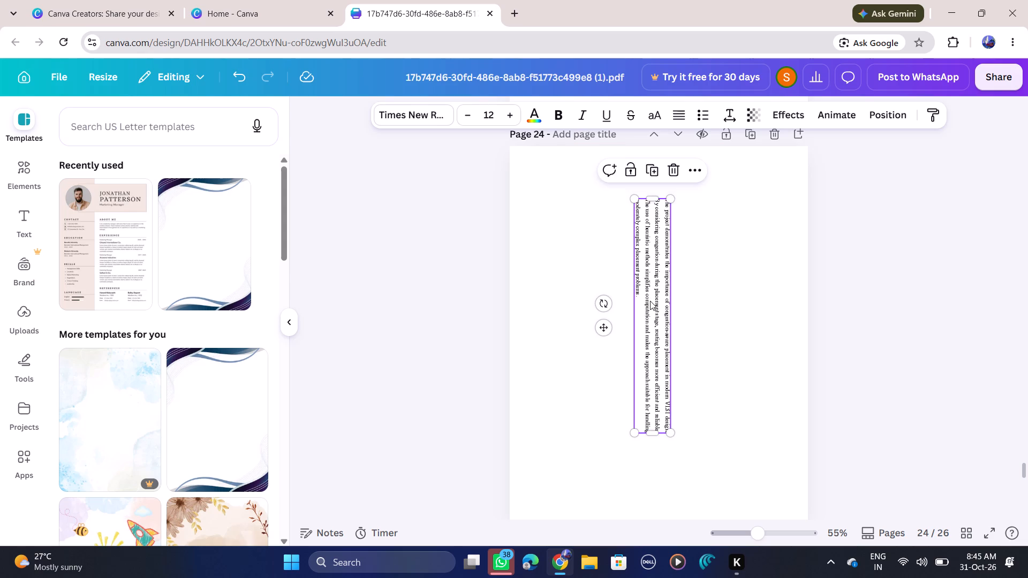
drag(650, 301, 646, 215)
click(646, 280)
drag(646, 280, 655, 376)
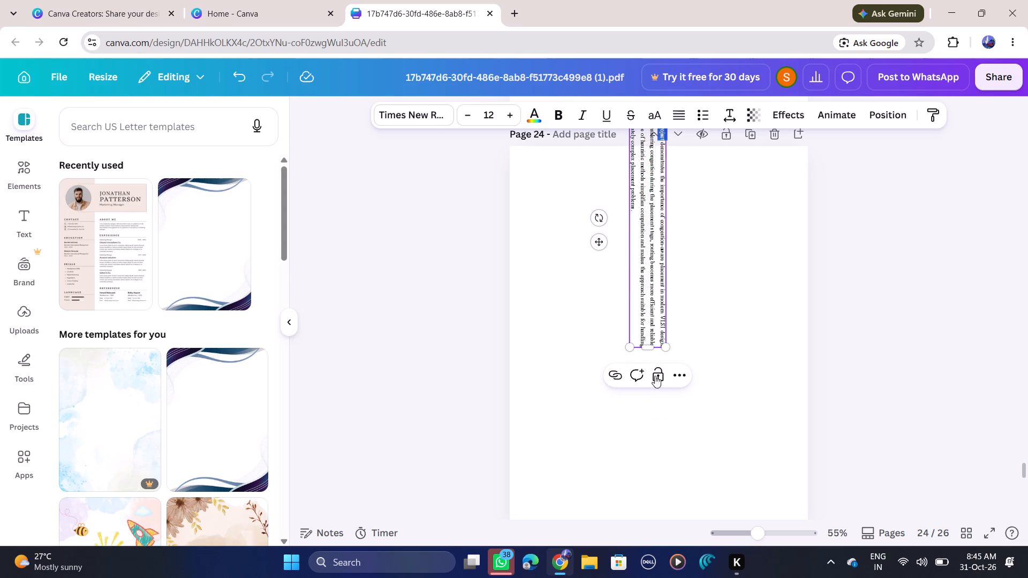
drag(655, 376, 651, 390)
click(656, 286)
drag(656, 286, 652, 318)
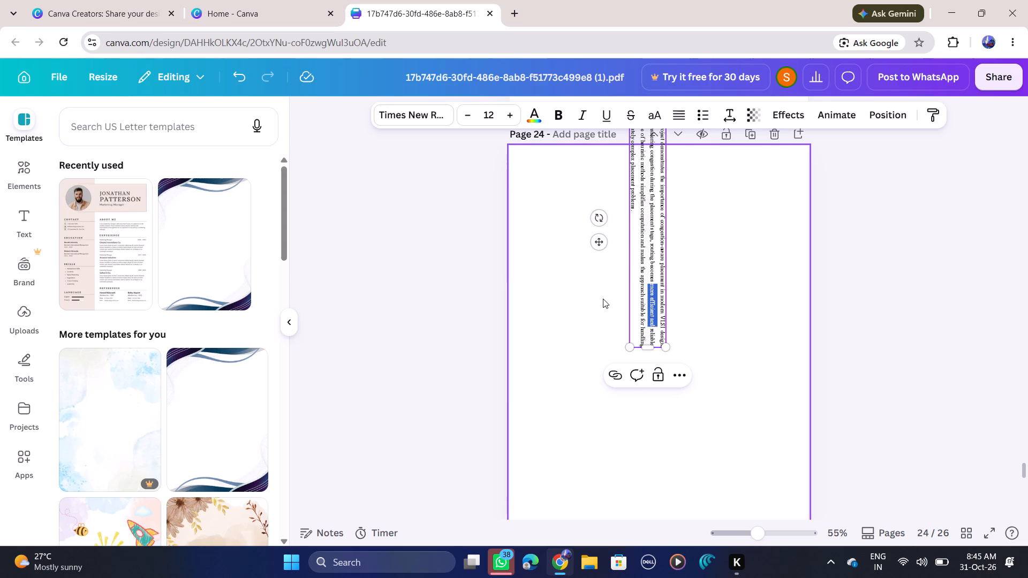
click(603, 299)
click(659, 269)
drag(659, 269, 649, 366)
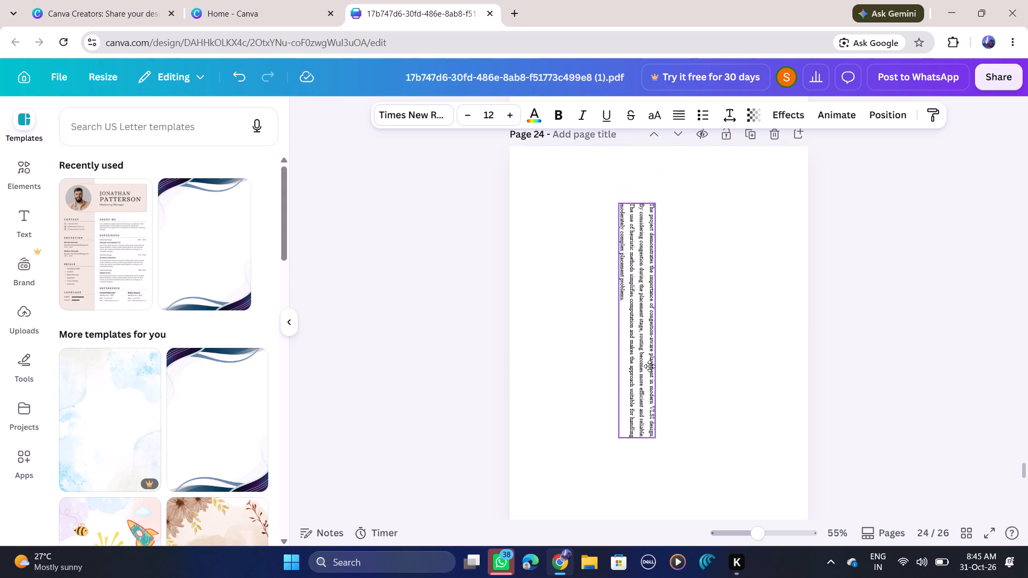
drag(649, 366, 651, 369)
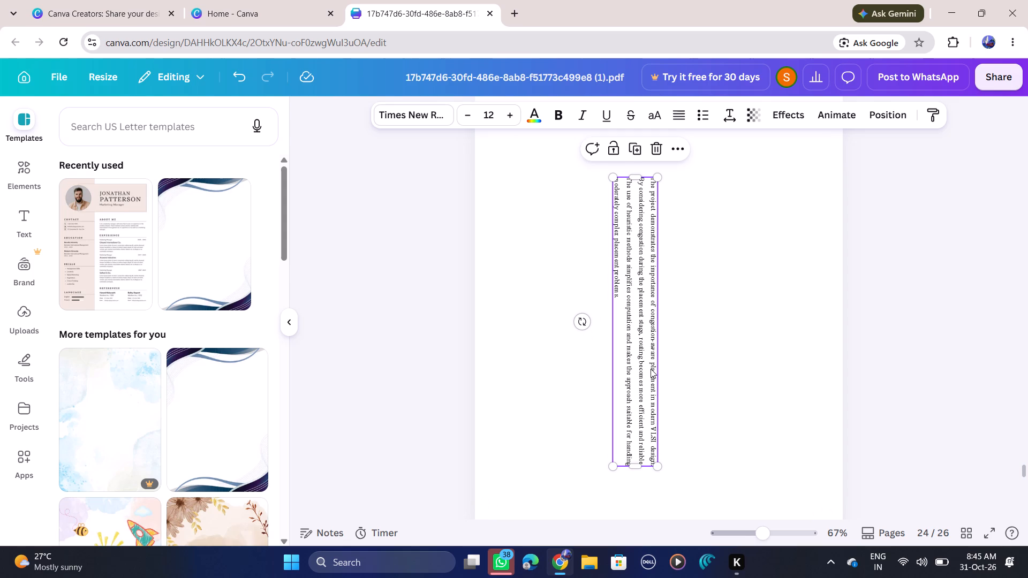
click(729, 384)
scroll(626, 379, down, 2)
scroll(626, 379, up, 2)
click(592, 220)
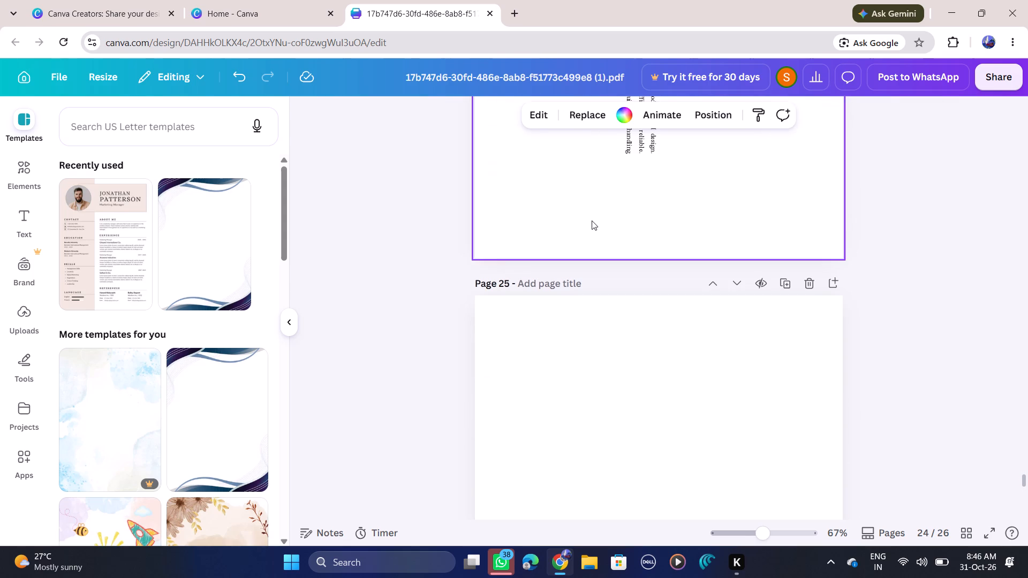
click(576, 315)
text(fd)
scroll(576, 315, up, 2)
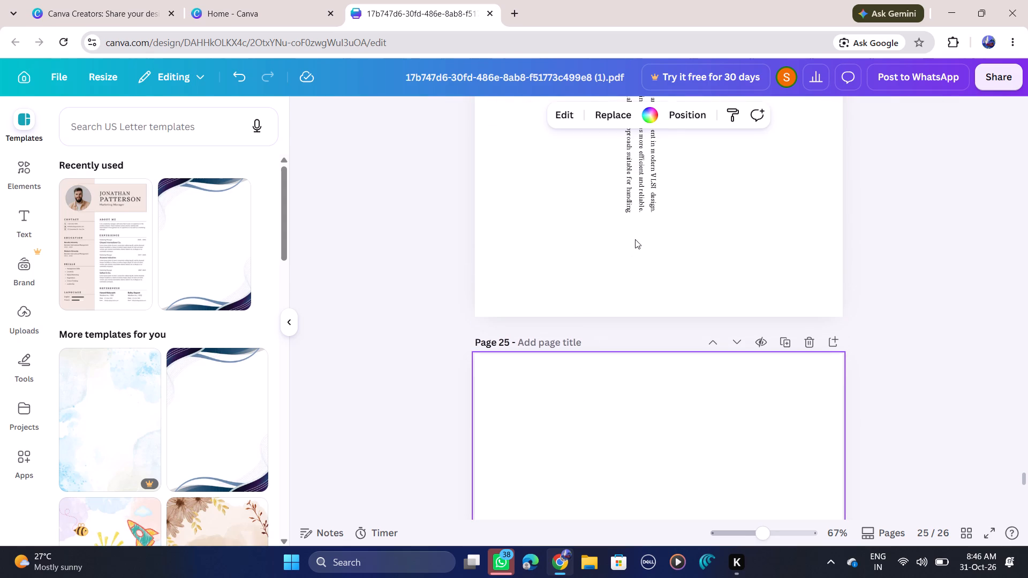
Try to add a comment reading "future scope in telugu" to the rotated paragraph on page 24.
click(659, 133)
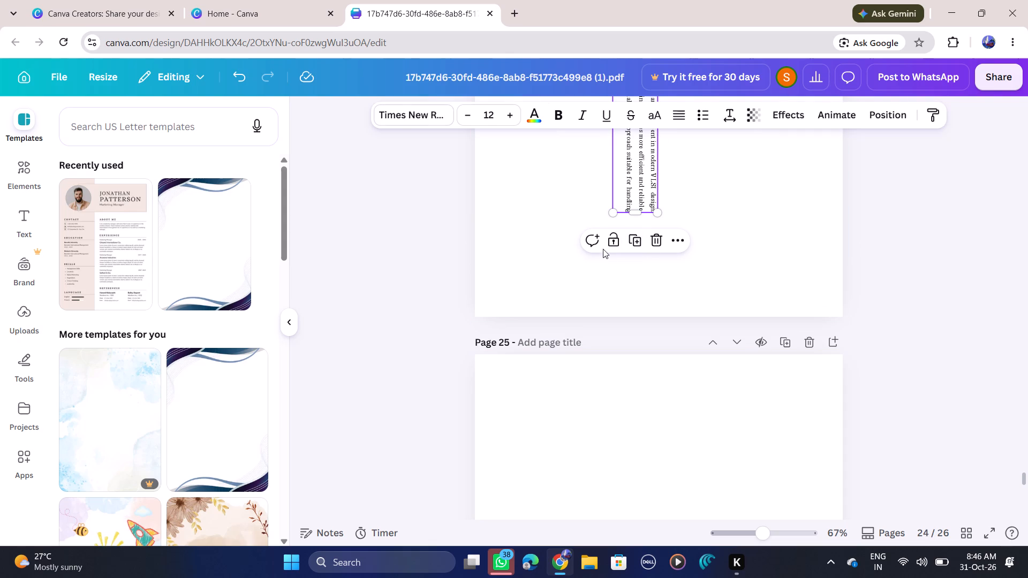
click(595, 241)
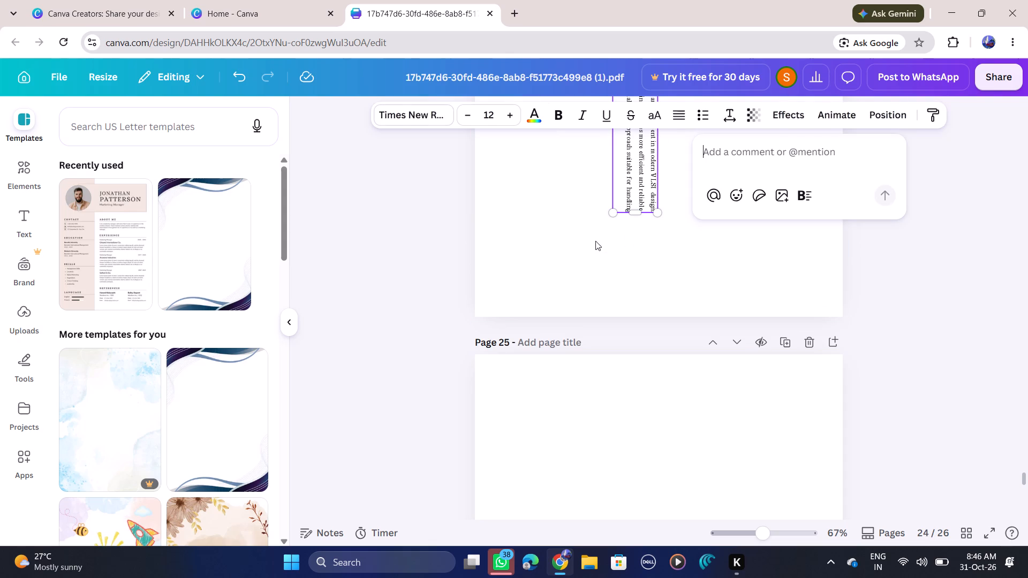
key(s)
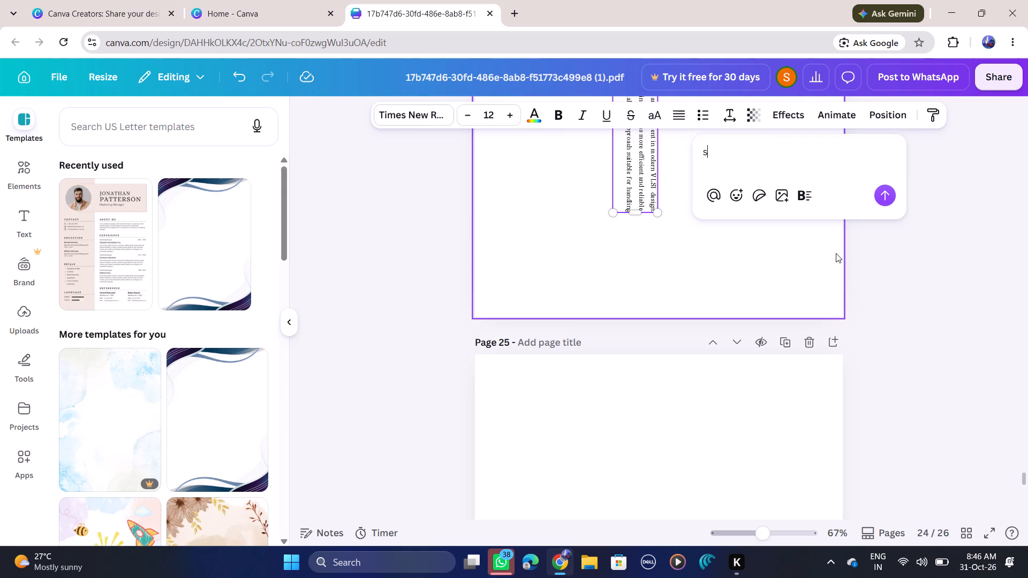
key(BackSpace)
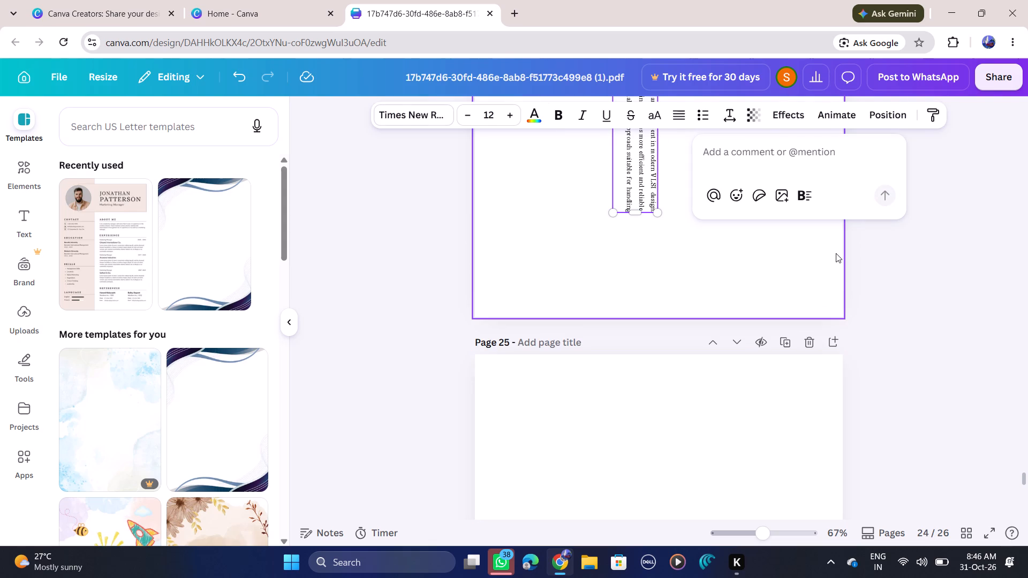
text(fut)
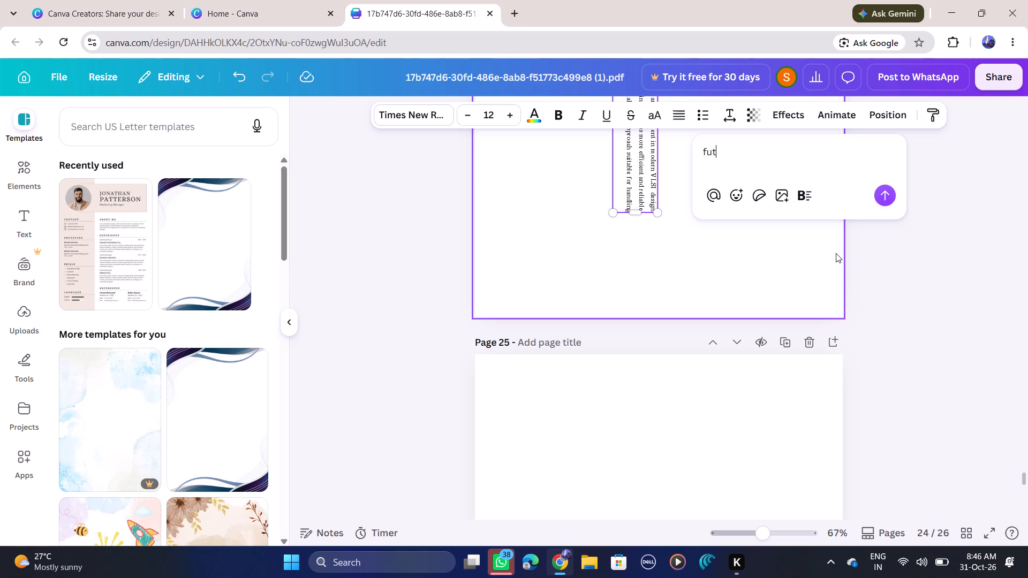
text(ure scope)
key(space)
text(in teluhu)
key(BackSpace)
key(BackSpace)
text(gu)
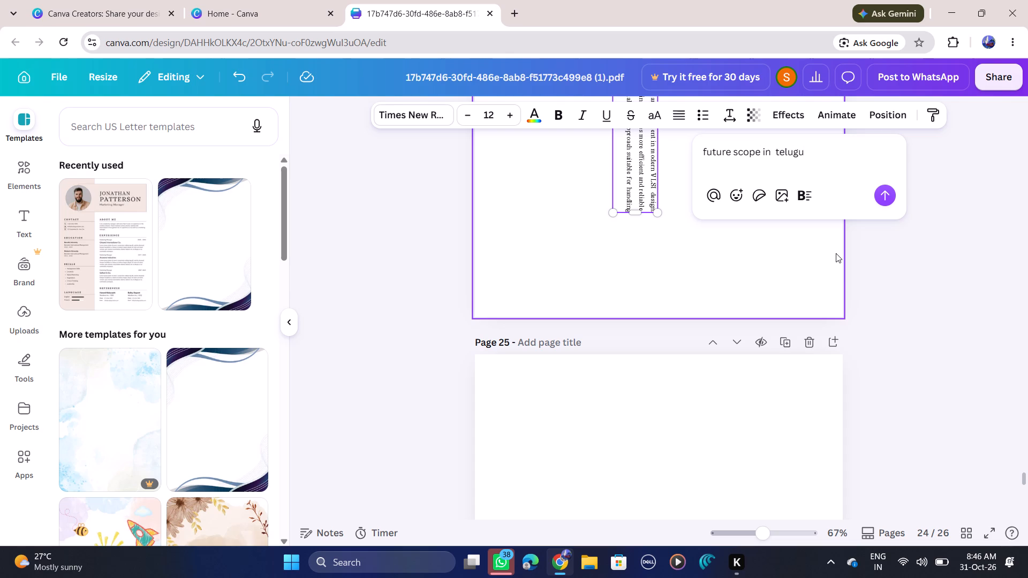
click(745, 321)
Hide blank page 25.
click(758, 338)
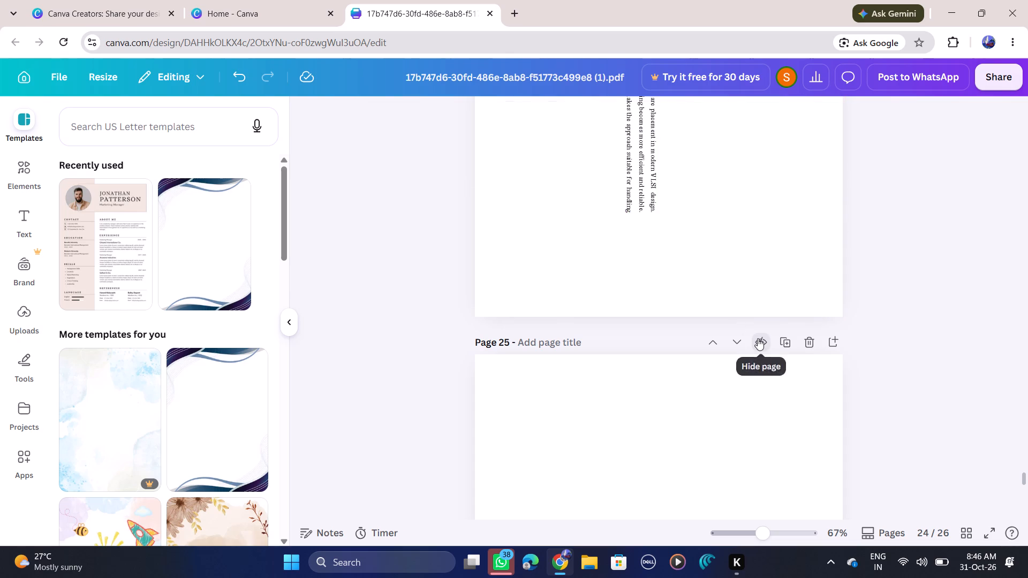
Fill hidden page 25 with the third page, Smart Watch, of the "esd alm4" PDF design from the saved projects.
scroll(627, 379, down, 1)
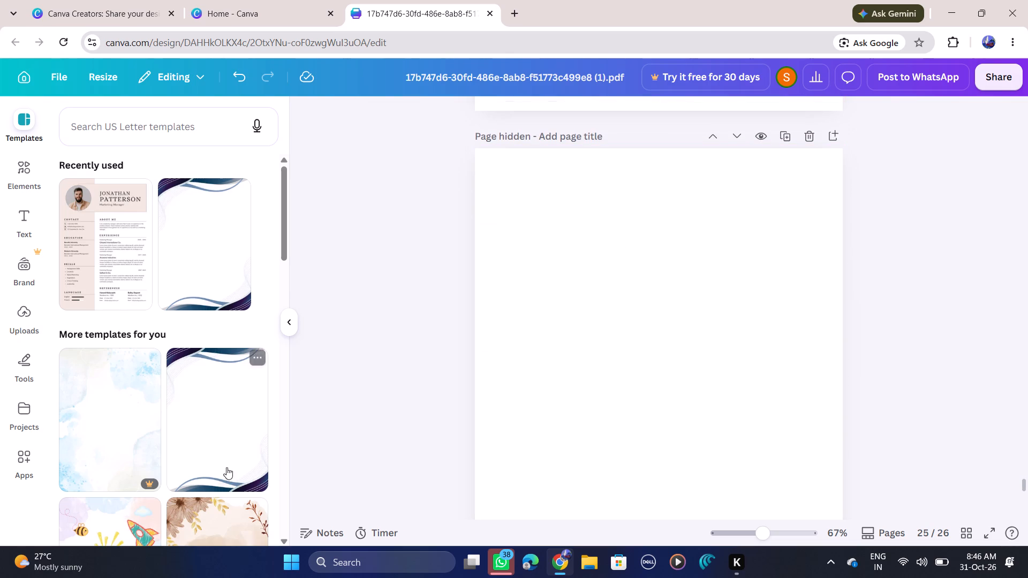
click(21, 412)
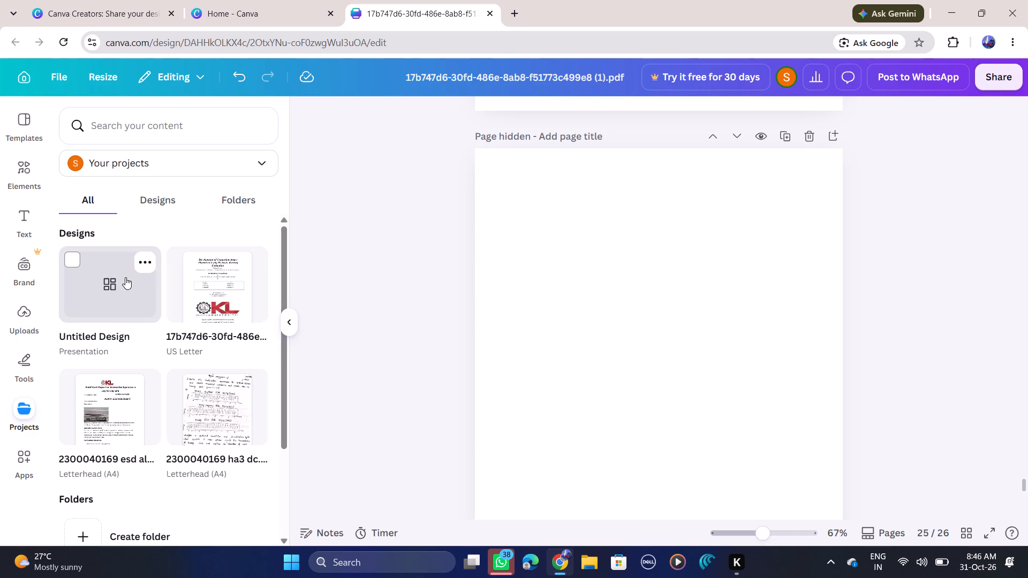
double_click(107, 378)
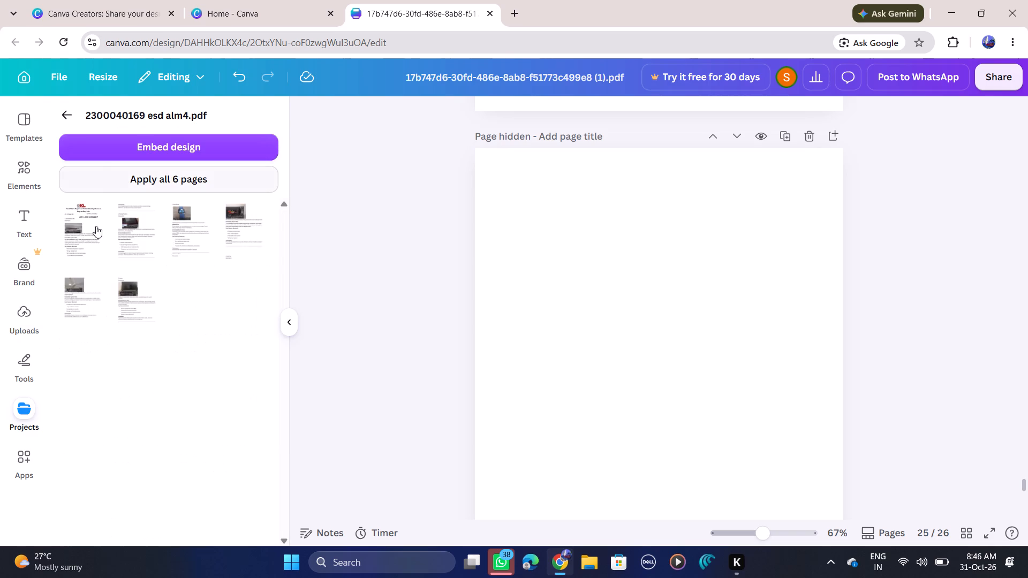
double_click(182, 226)
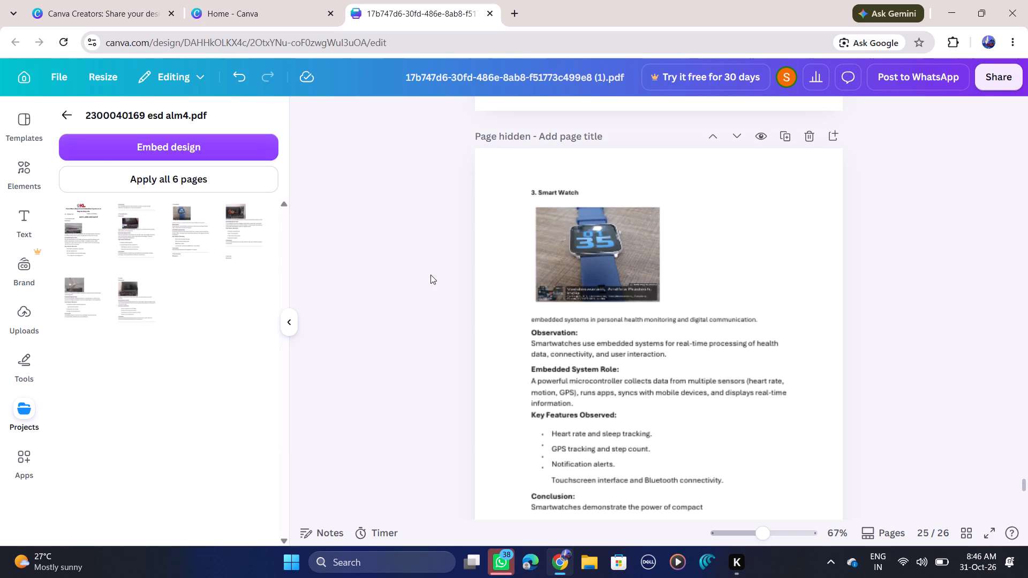
click(580, 296)
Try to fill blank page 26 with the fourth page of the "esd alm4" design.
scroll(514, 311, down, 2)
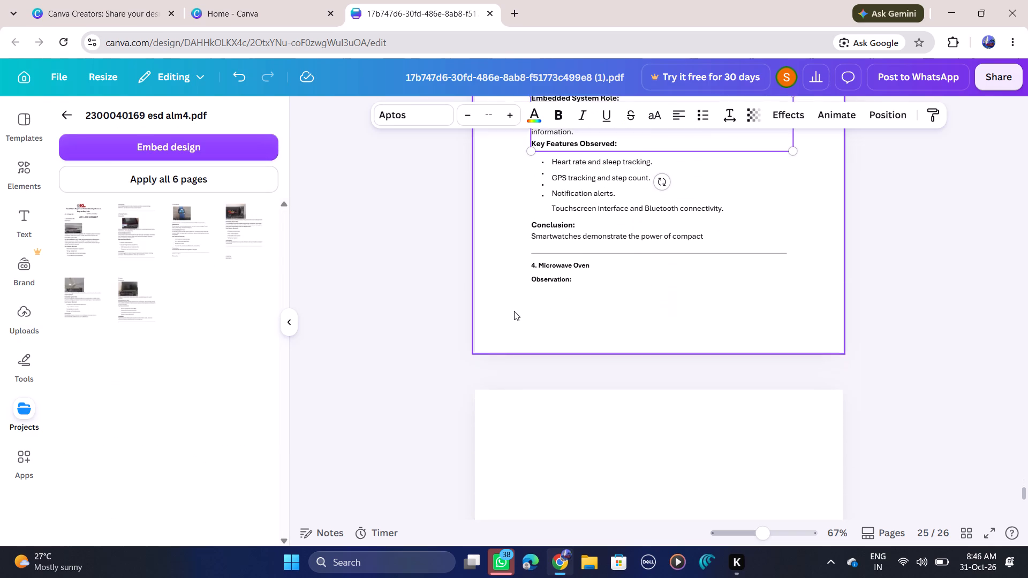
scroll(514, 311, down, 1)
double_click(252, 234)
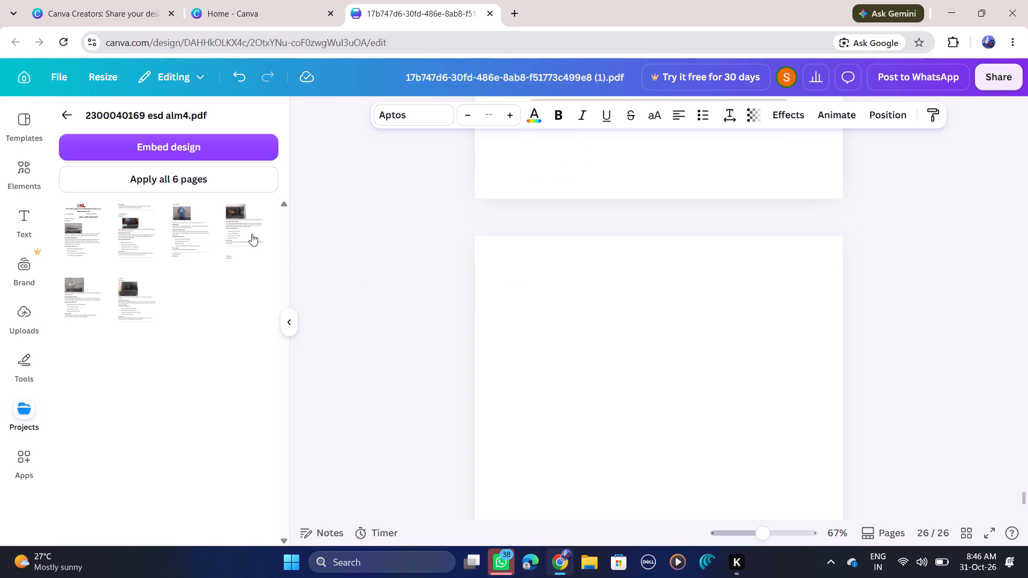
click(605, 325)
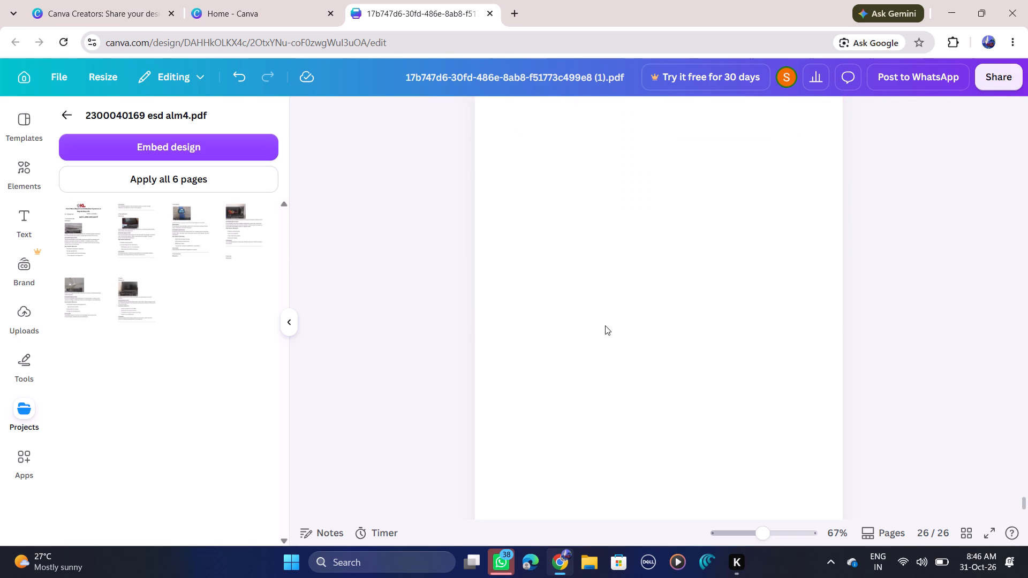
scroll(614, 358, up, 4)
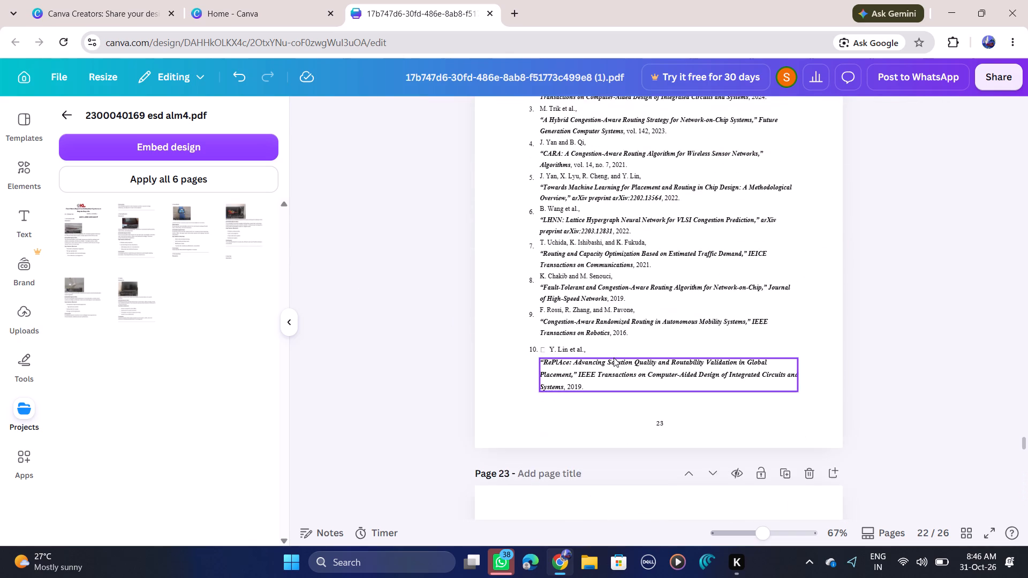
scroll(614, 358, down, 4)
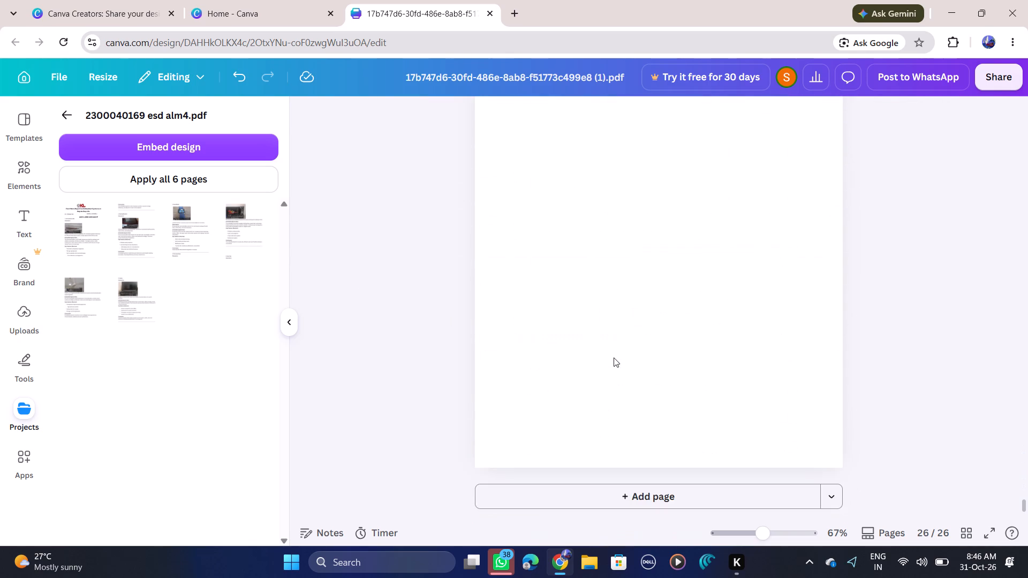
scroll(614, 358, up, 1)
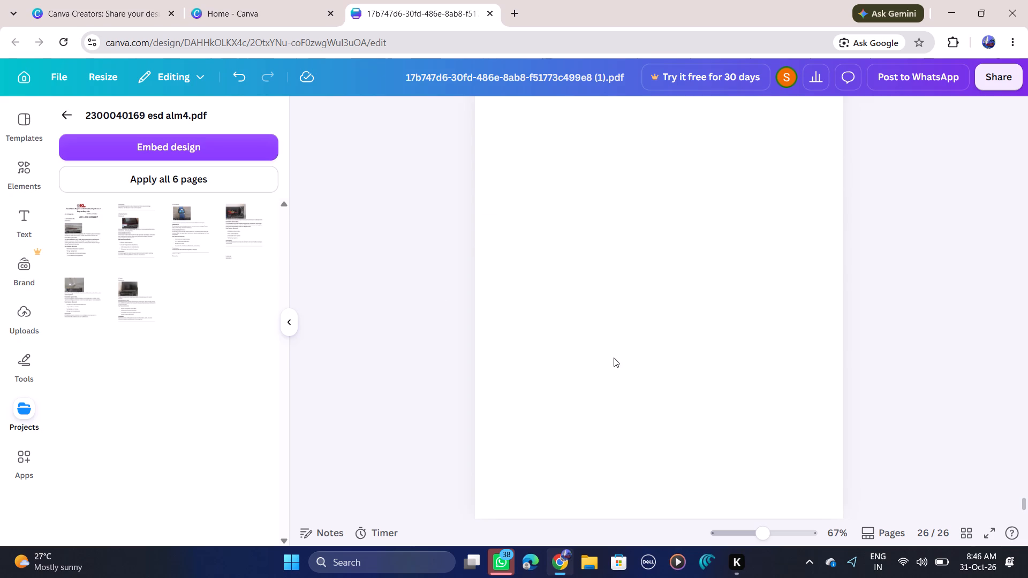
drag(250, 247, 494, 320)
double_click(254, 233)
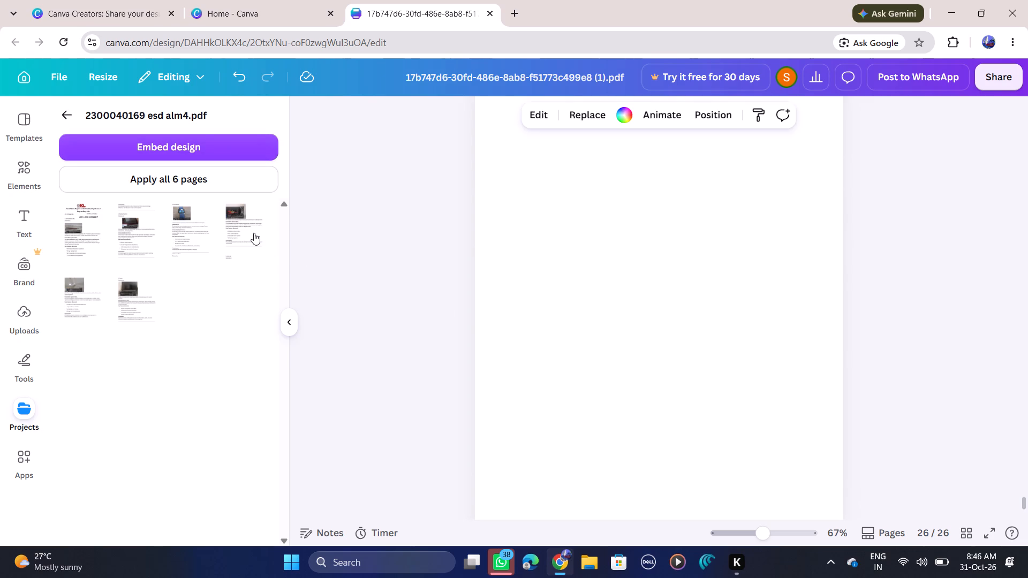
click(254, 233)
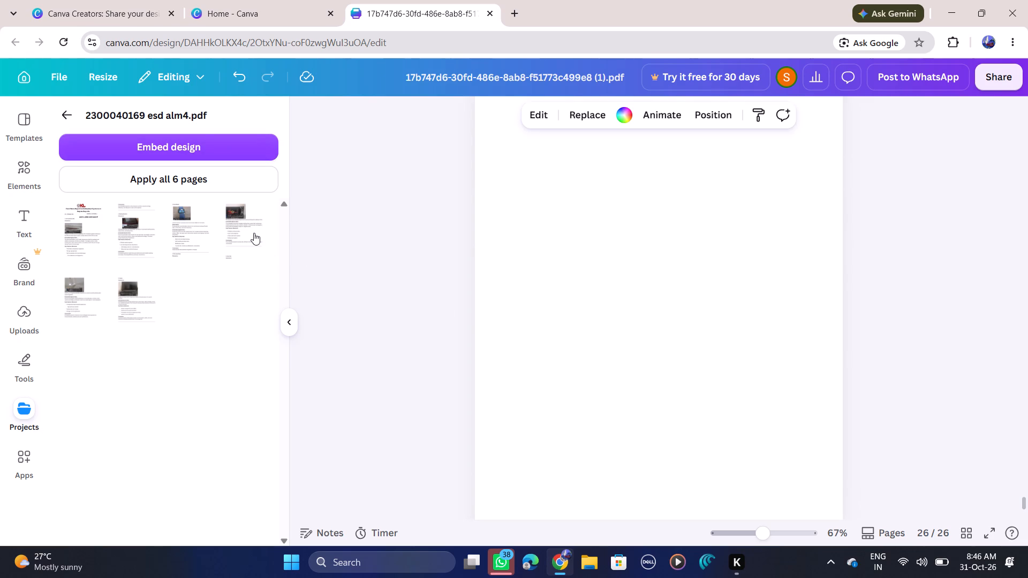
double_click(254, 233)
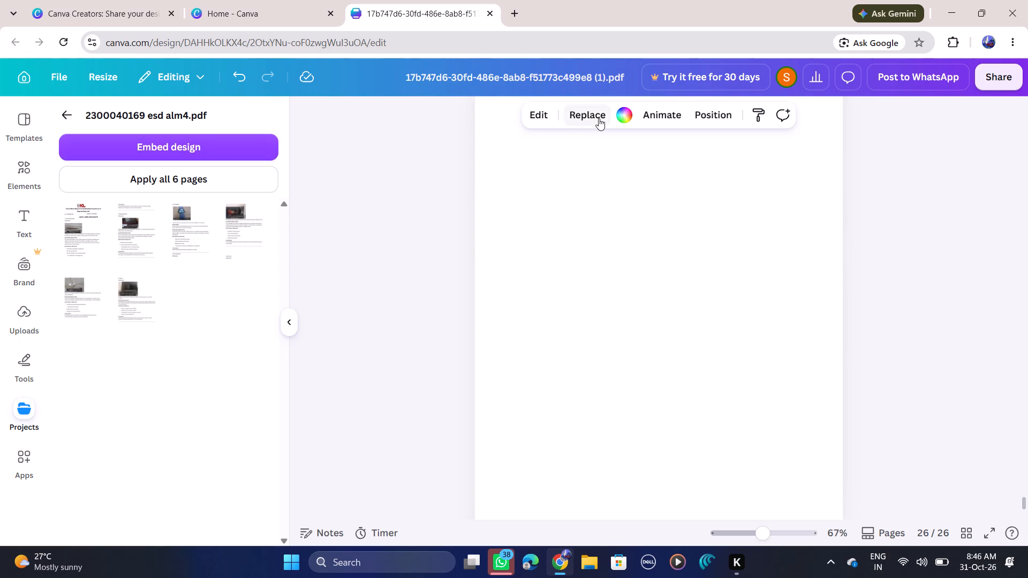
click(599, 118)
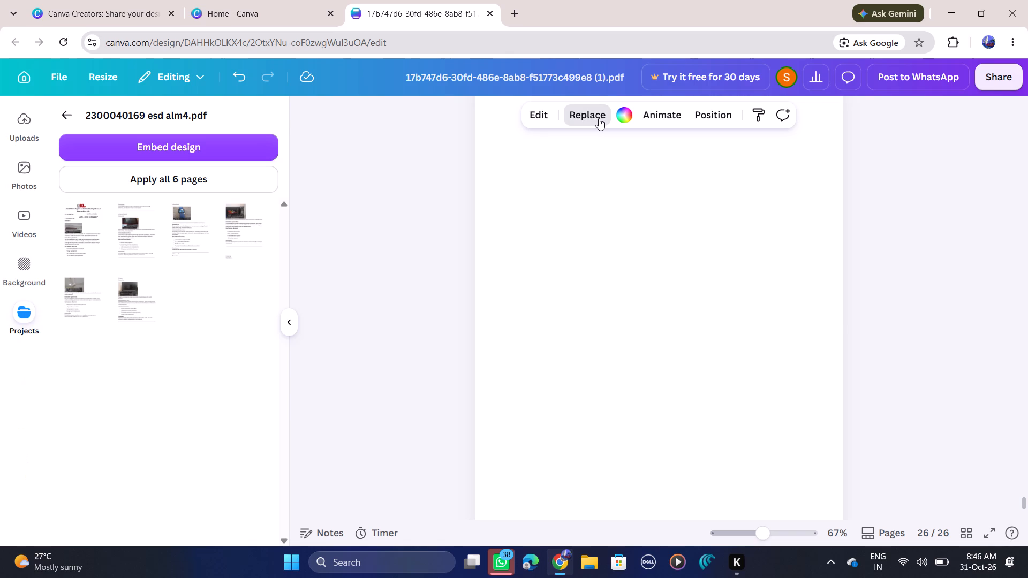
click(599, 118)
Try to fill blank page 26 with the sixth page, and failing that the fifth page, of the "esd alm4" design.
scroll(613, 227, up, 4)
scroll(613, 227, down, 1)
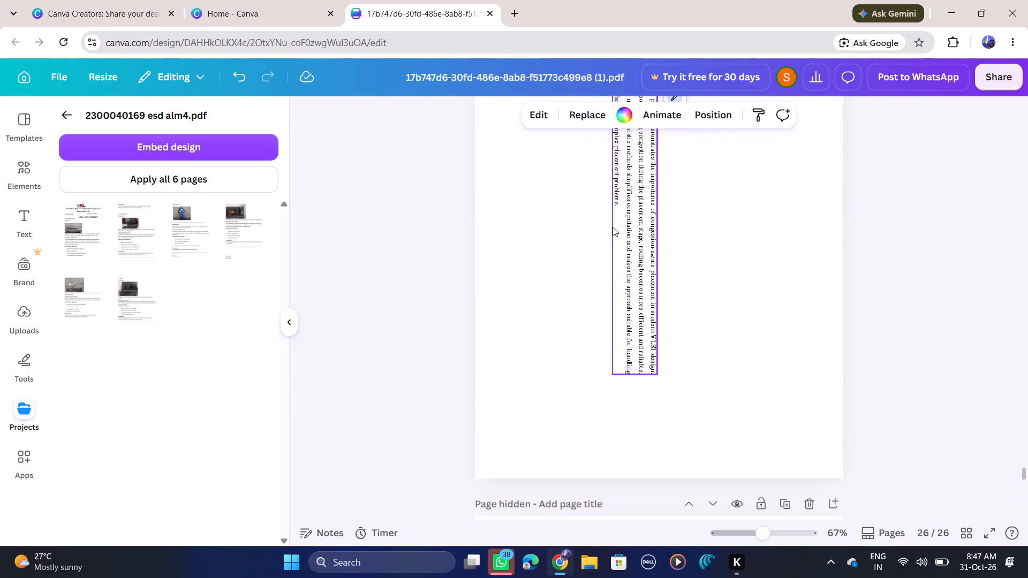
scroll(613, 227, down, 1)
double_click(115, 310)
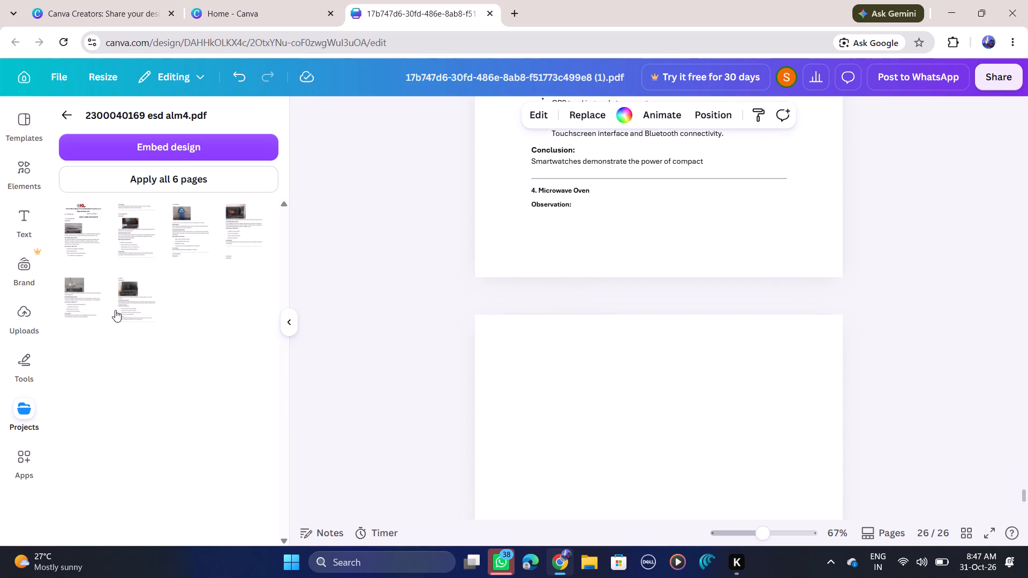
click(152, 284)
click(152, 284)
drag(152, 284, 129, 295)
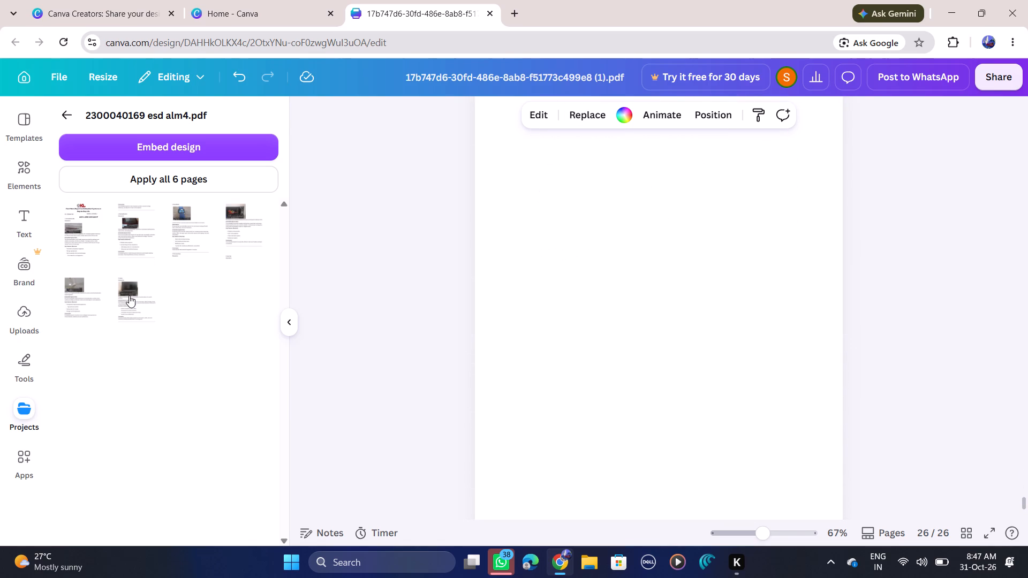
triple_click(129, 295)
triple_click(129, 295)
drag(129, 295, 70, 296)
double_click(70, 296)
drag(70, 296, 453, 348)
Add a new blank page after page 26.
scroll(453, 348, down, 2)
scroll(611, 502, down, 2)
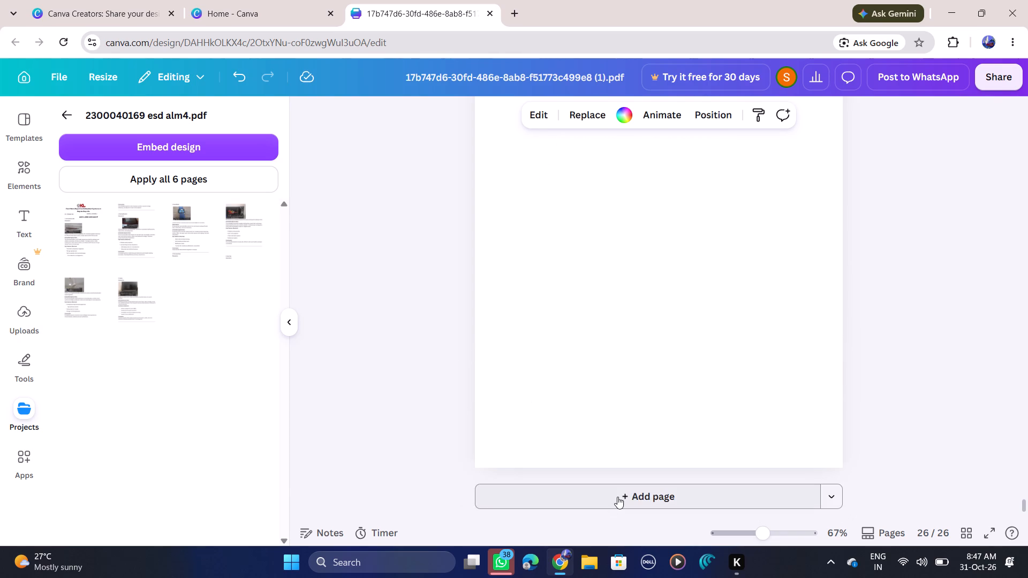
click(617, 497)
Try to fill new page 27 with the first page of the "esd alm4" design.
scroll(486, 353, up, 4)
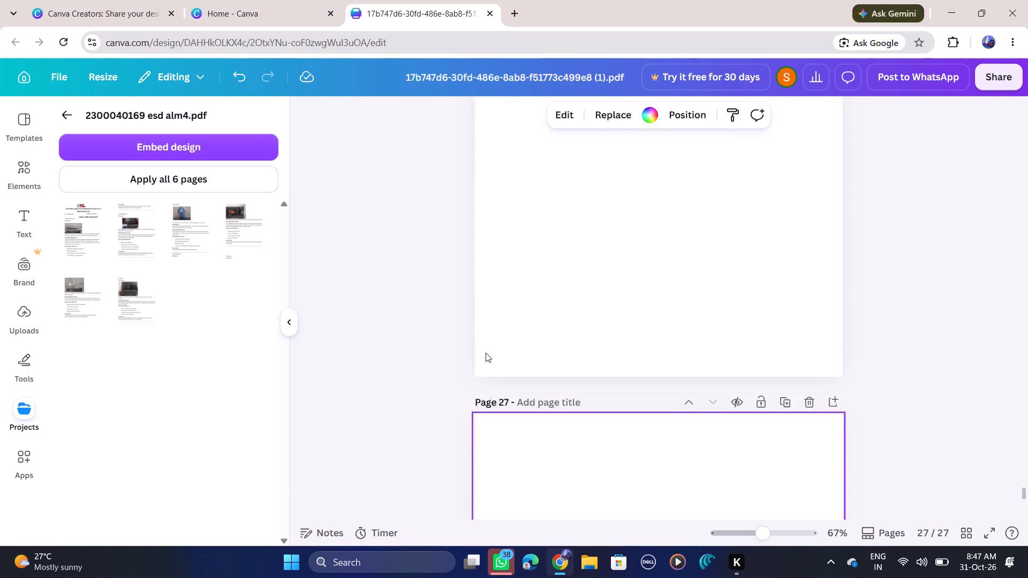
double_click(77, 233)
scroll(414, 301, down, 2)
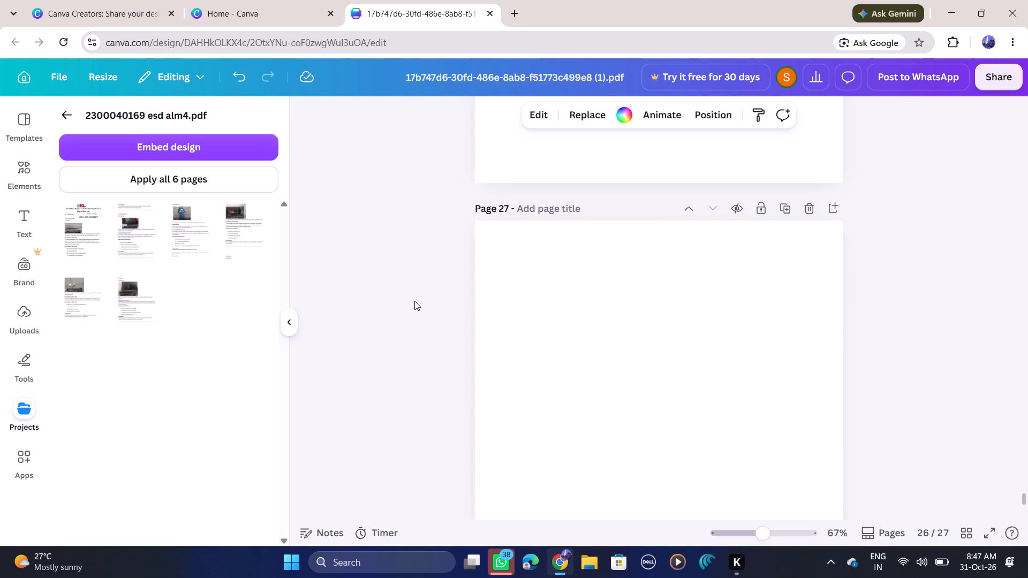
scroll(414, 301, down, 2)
Apply all 6 pages of the "esd alm4" design in place of the report's current pages.
scroll(414, 301, up, 8)
scroll(414, 301, down, 1)
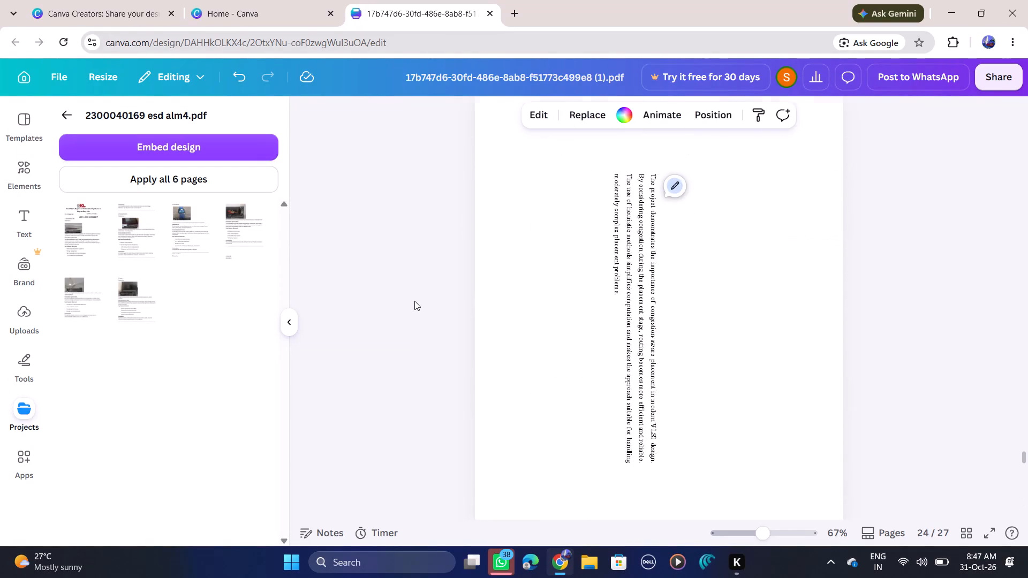
scroll(414, 301, down, 1)
click(177, 189)
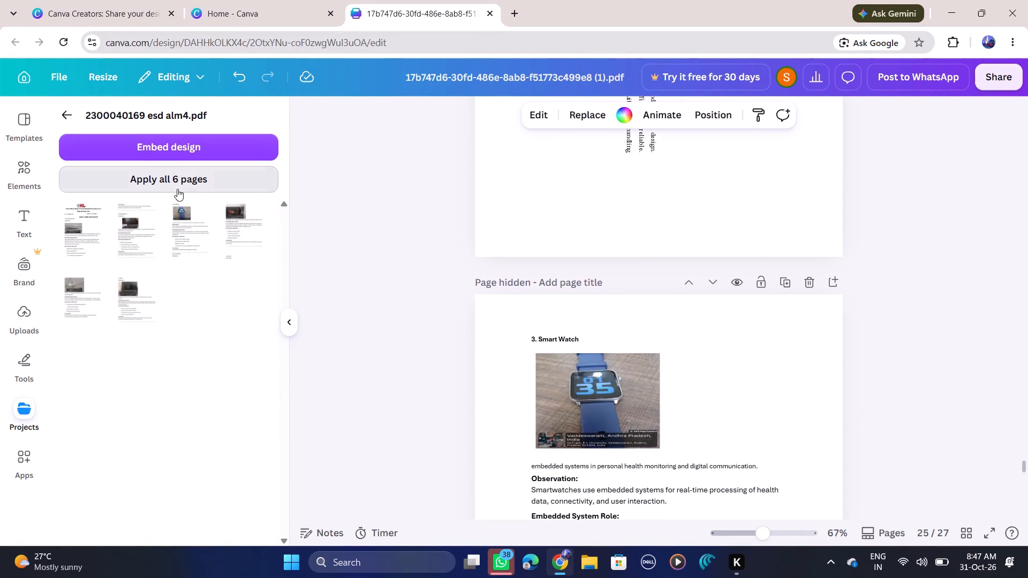
click(177, 189)
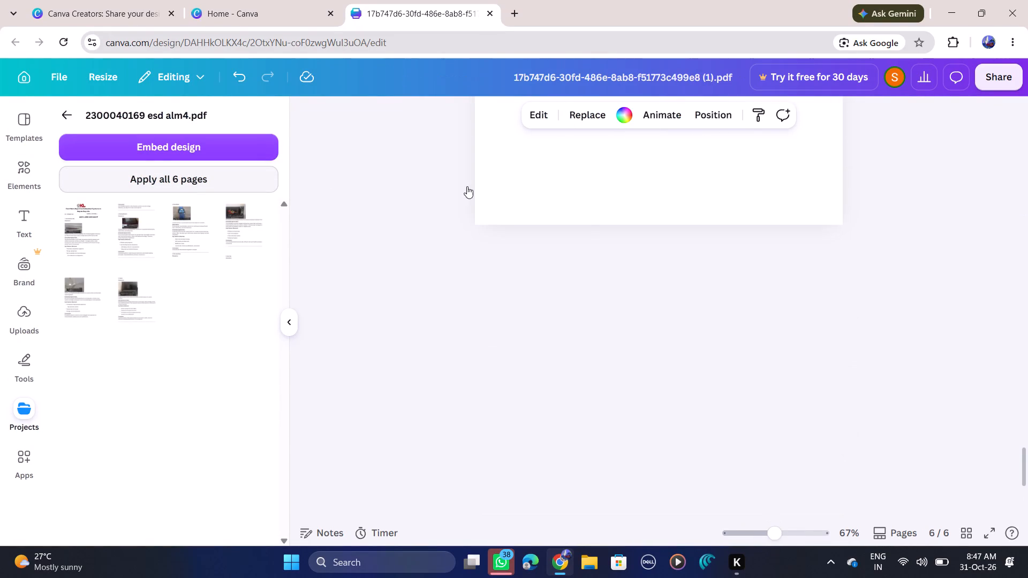
Resize the ceiling fan photo on page 5 to about 14.4 wide by 7.5 high and place it just above the smart fans paragraph.
scroll(600, 329, up, 4)
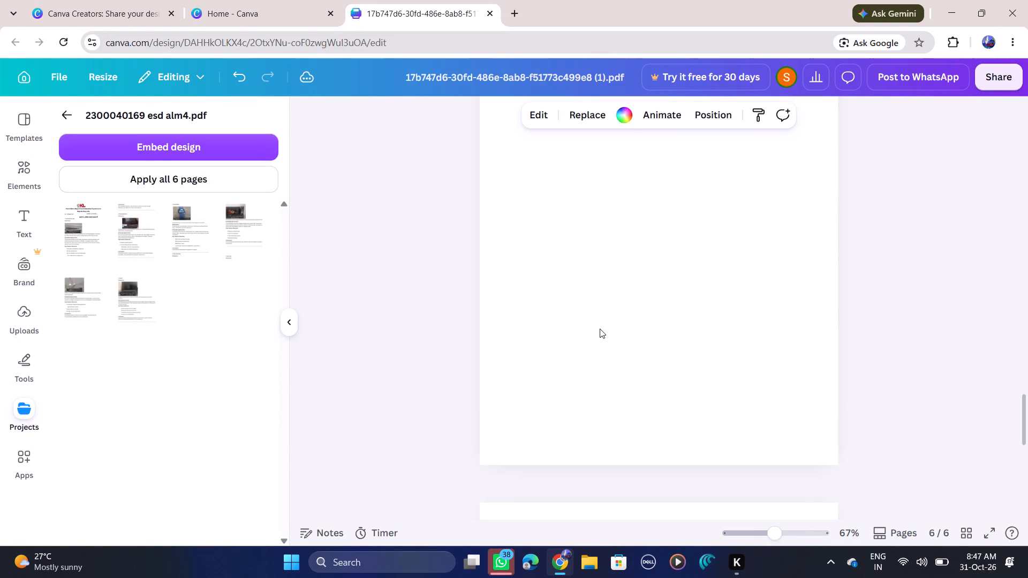
scroll(600, 329, up, 2)
scroll(600, 329, down, 2)
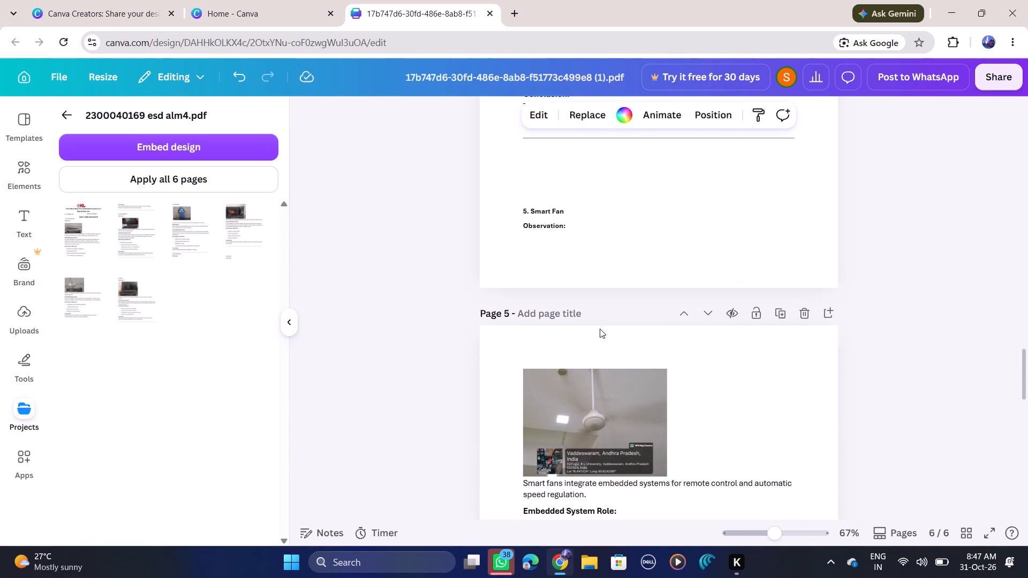
click(581, 364)
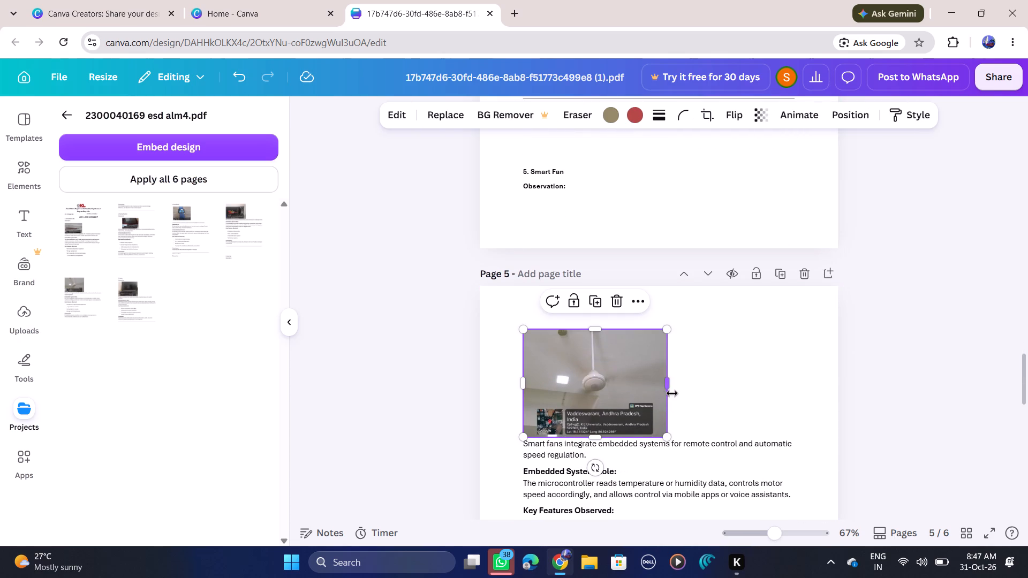
drag(670, 387, 771, 378)
drag(647, 331, 643, 285)
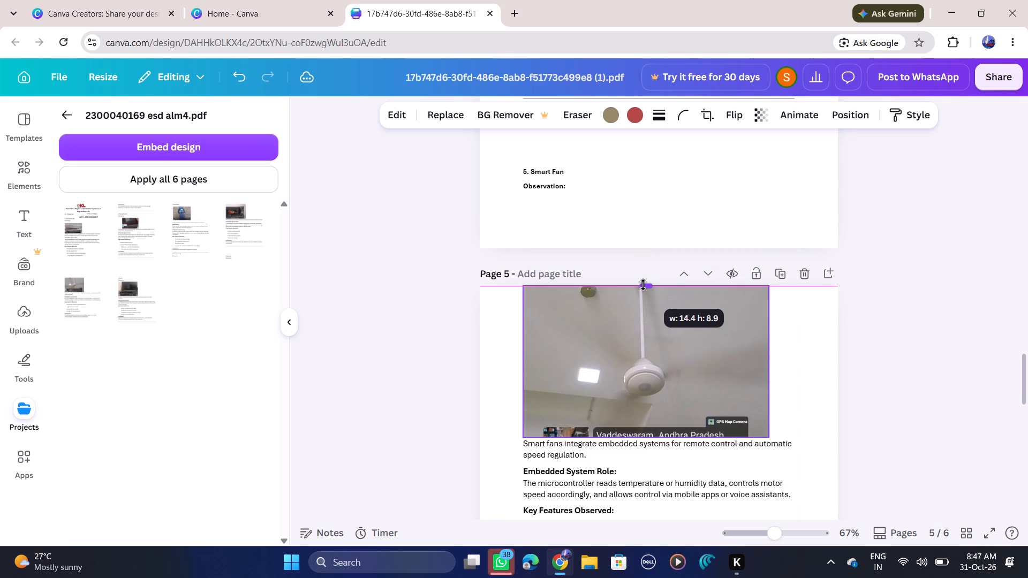
drag(643, 285, 643, 288)
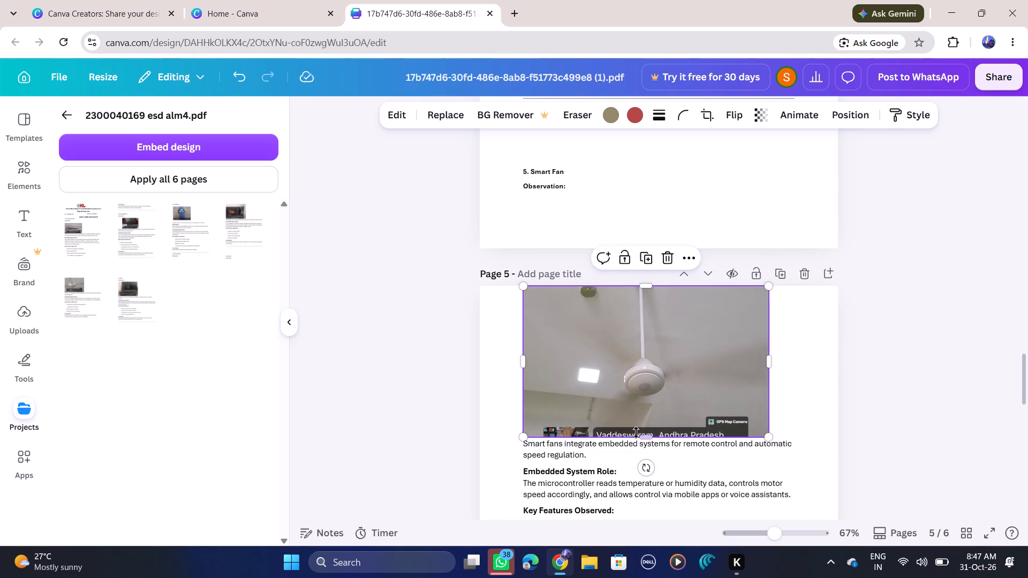
drag(644, 438, 647, 415)
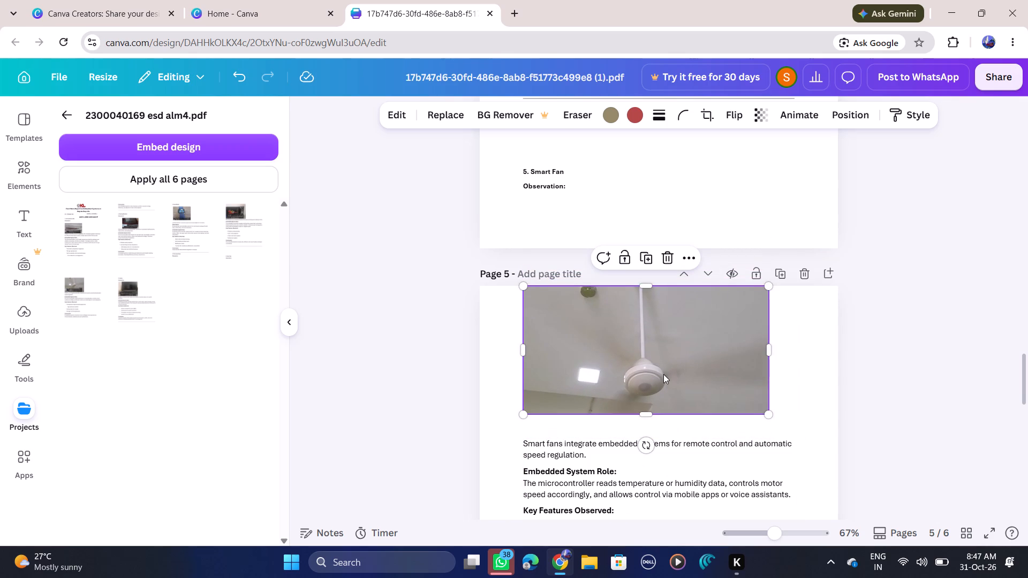
drag(663, 374, 672, 323)
drag(672, 310, 656, 372)
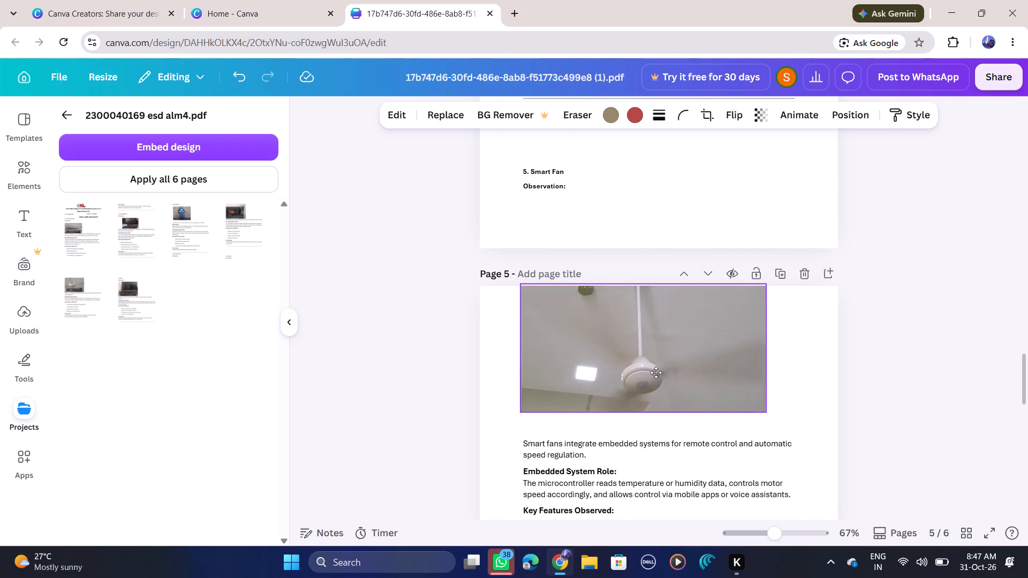
drag(656, 372, 669, 377)
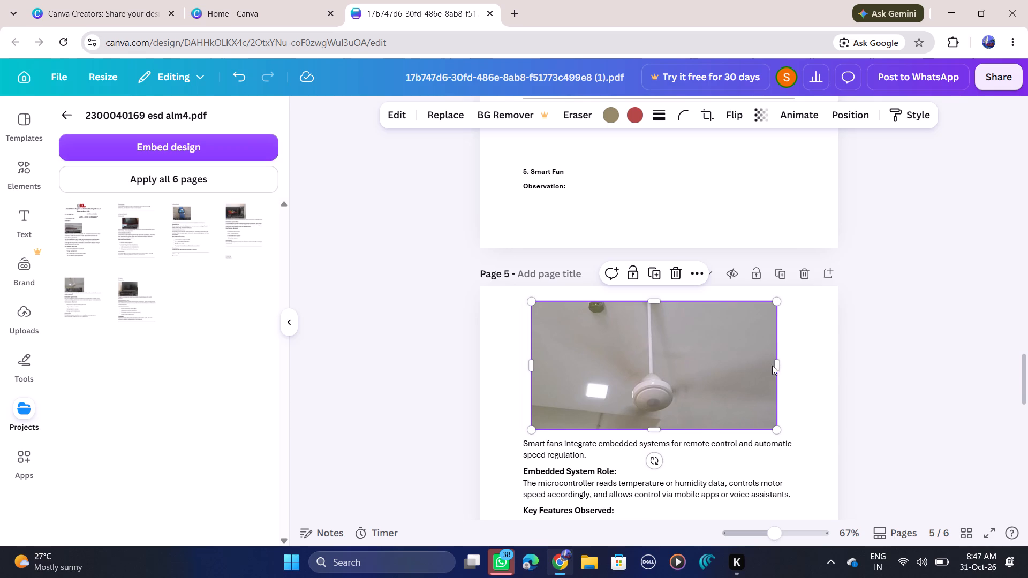
Crop both sides of the fan photo to a narrow frame around the fan and move it toward the page's left edge.
drag(776, 366, 702, 368)
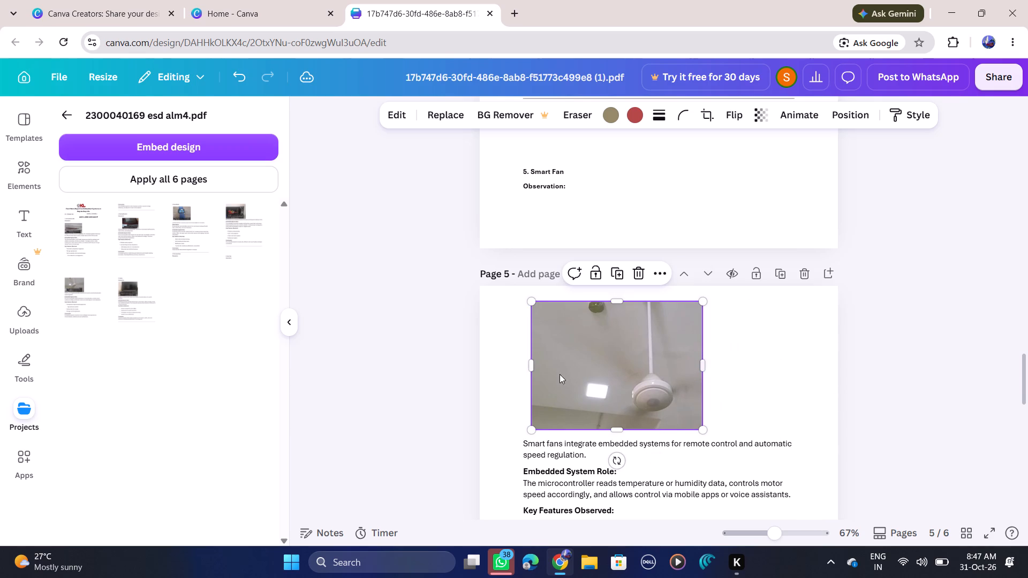
drag(531, 362, 627, 381)
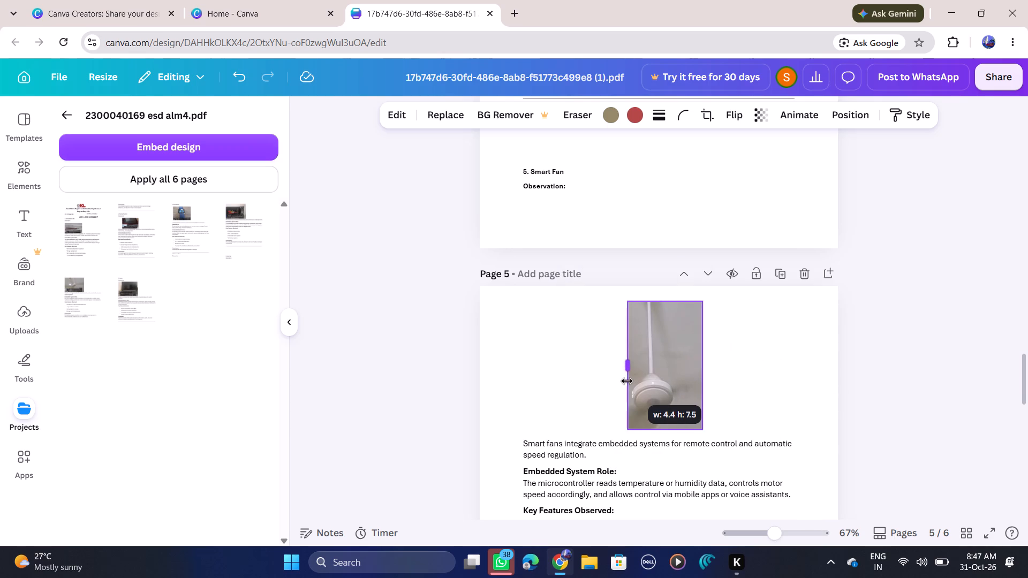
drag(627, 381, 583, 386)
click(768, 390)
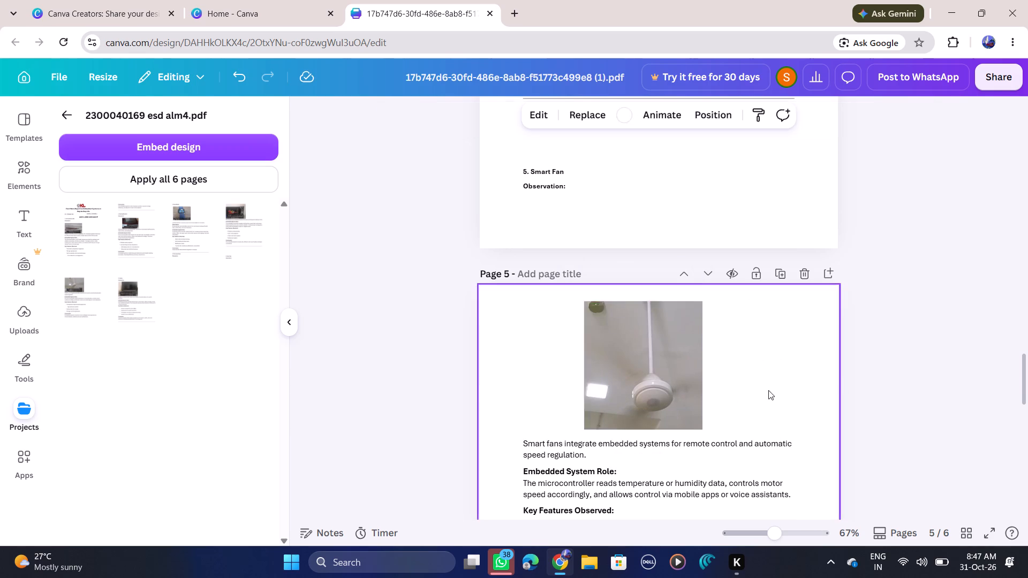
drag(691, 377, 684, 375)
drag(684, 375, 613, 367)
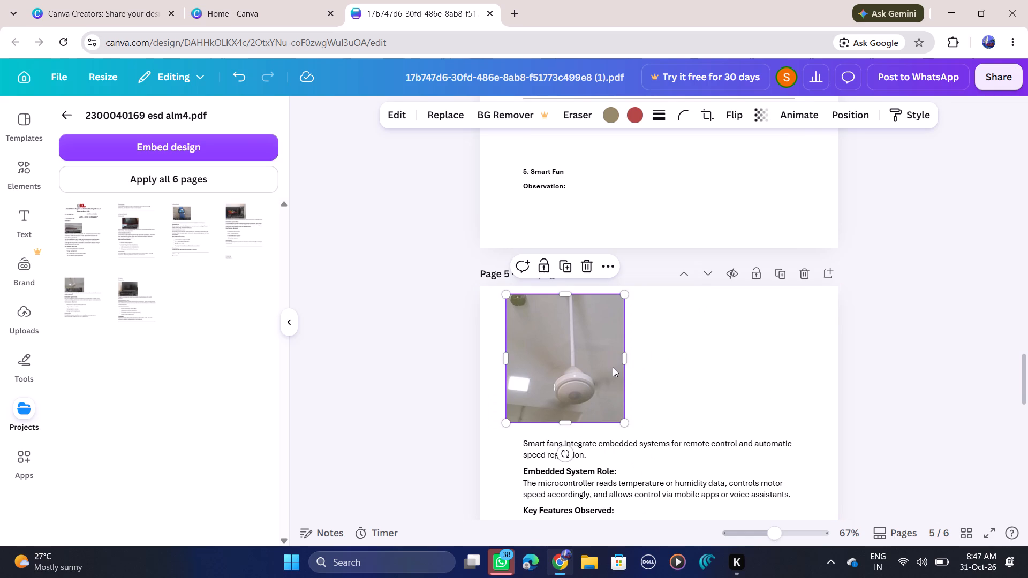
Widen the fan photo to about 18 by 7.5 and shift it down so it extends slightly past the page's left edge.
drag(626, 354, 754, 372)
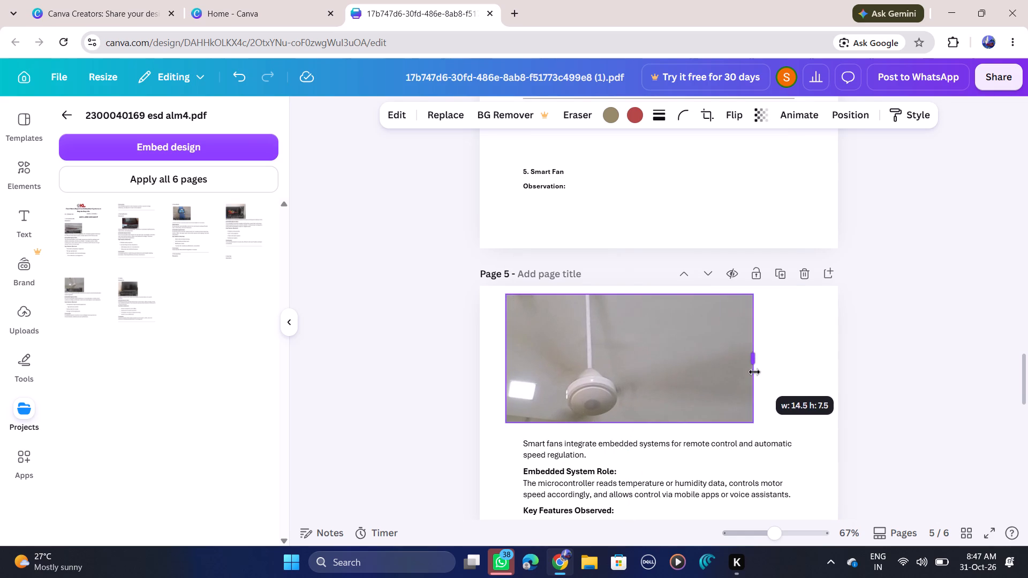
drag(754, 372, 774, 368)
drag(774, 368, 816, 368)
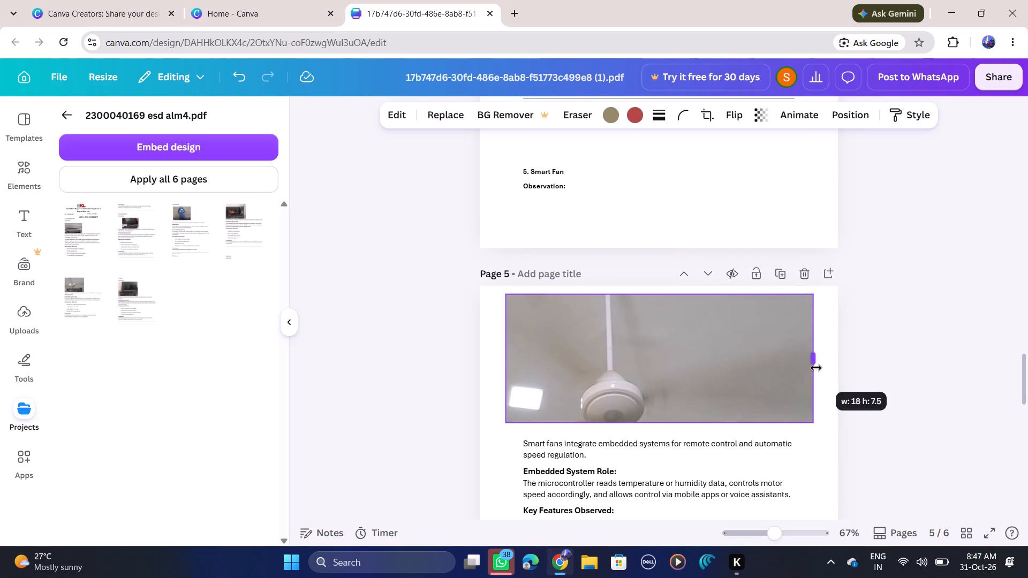
drag(584, 359, 545, 377)
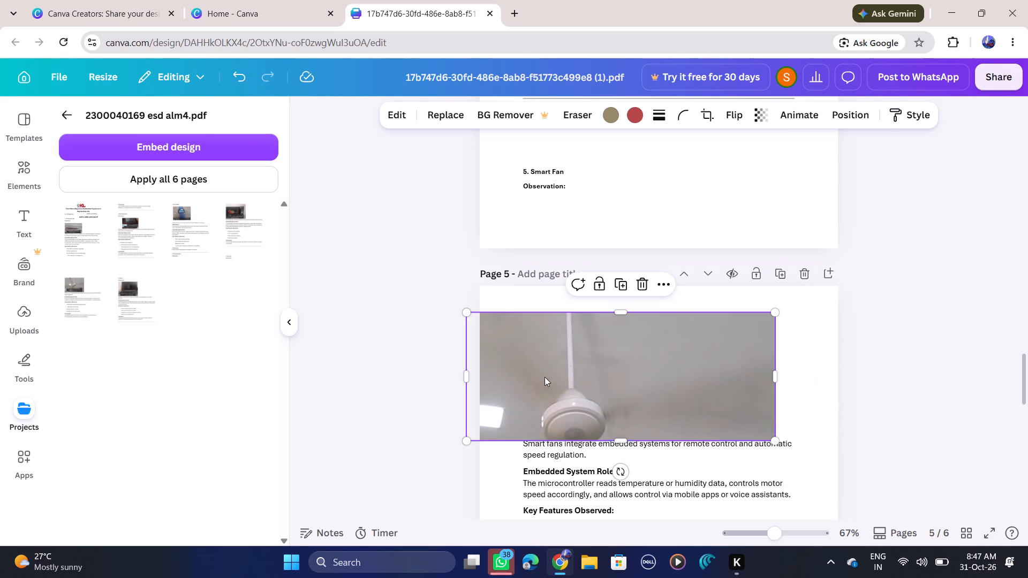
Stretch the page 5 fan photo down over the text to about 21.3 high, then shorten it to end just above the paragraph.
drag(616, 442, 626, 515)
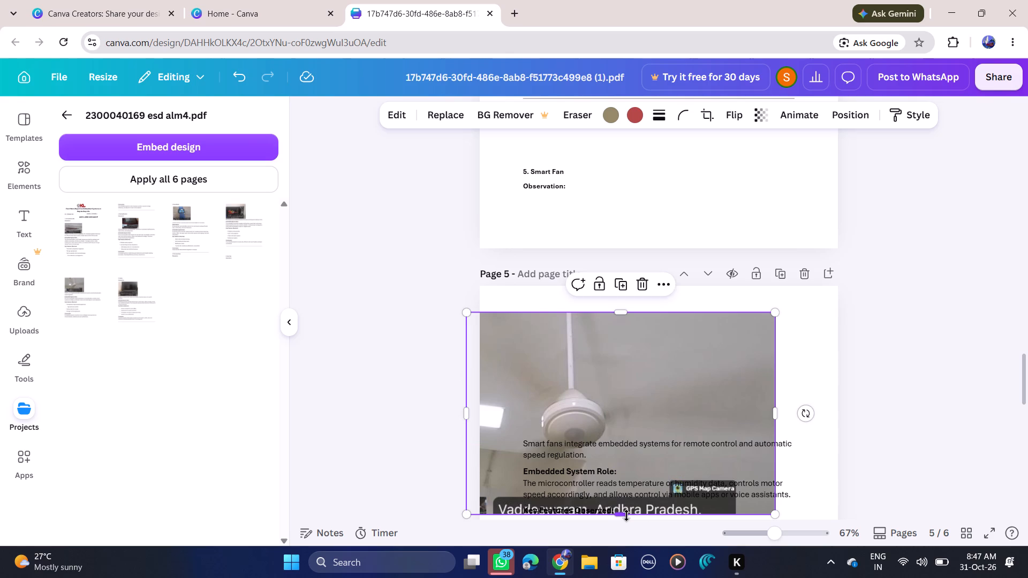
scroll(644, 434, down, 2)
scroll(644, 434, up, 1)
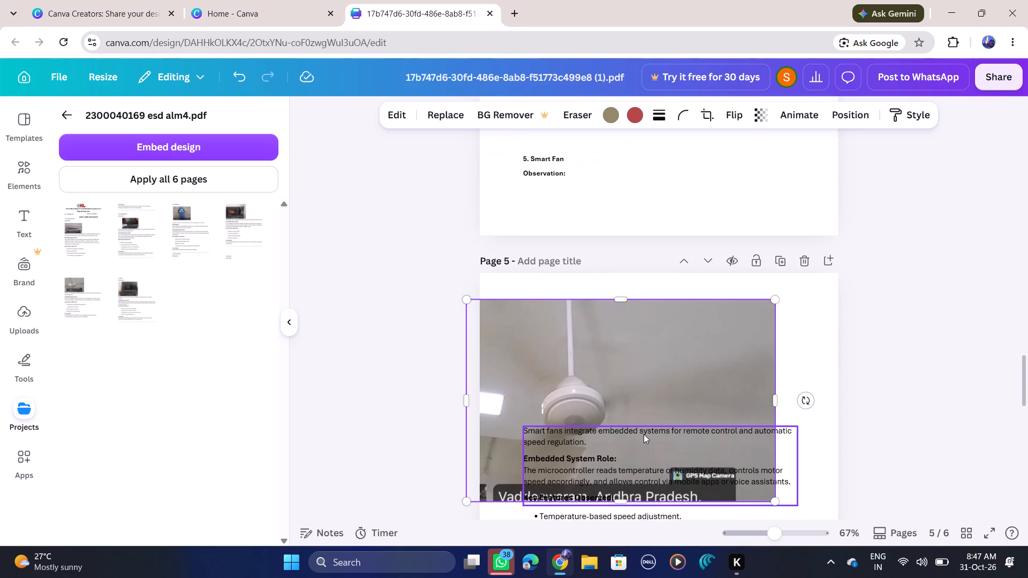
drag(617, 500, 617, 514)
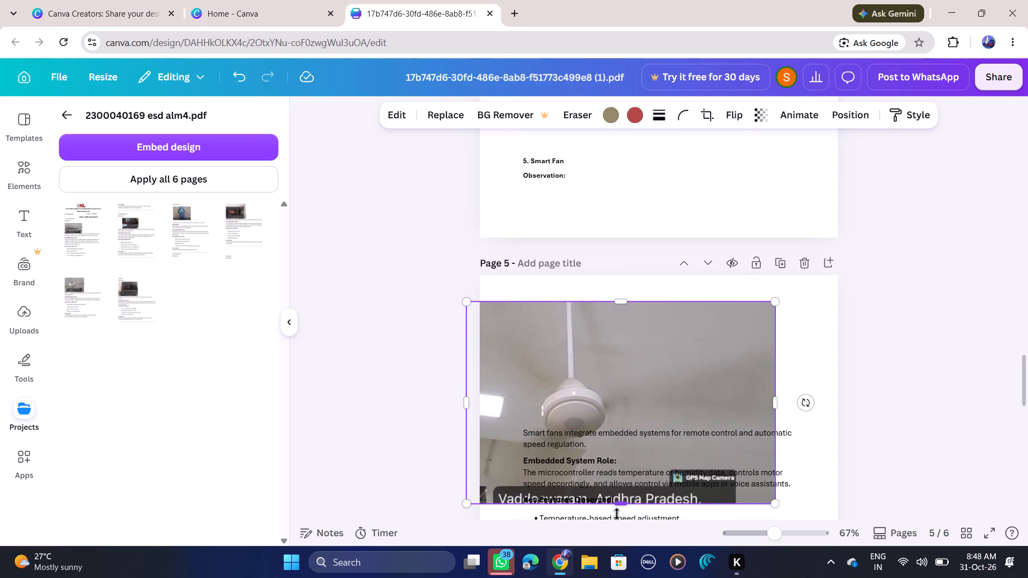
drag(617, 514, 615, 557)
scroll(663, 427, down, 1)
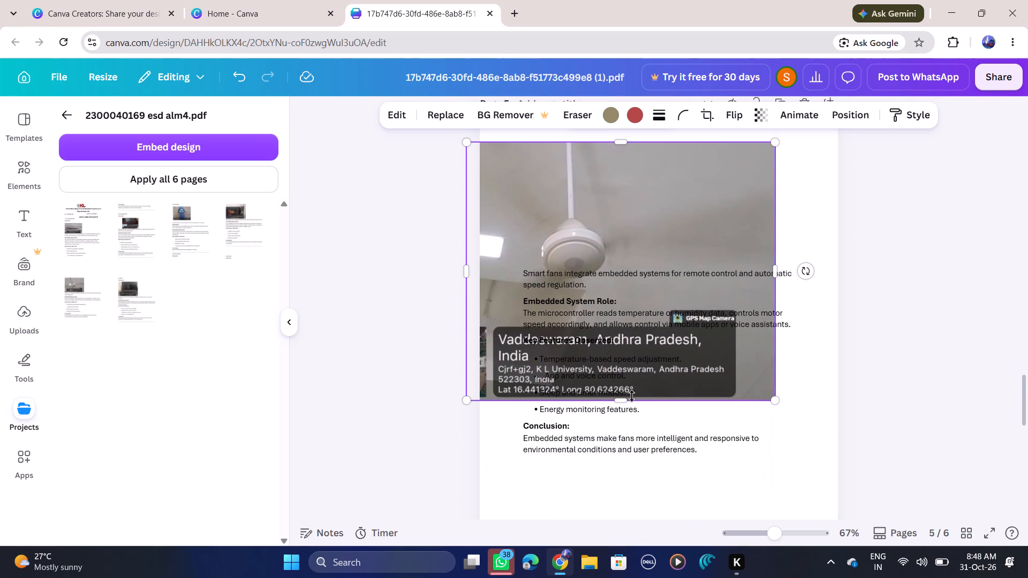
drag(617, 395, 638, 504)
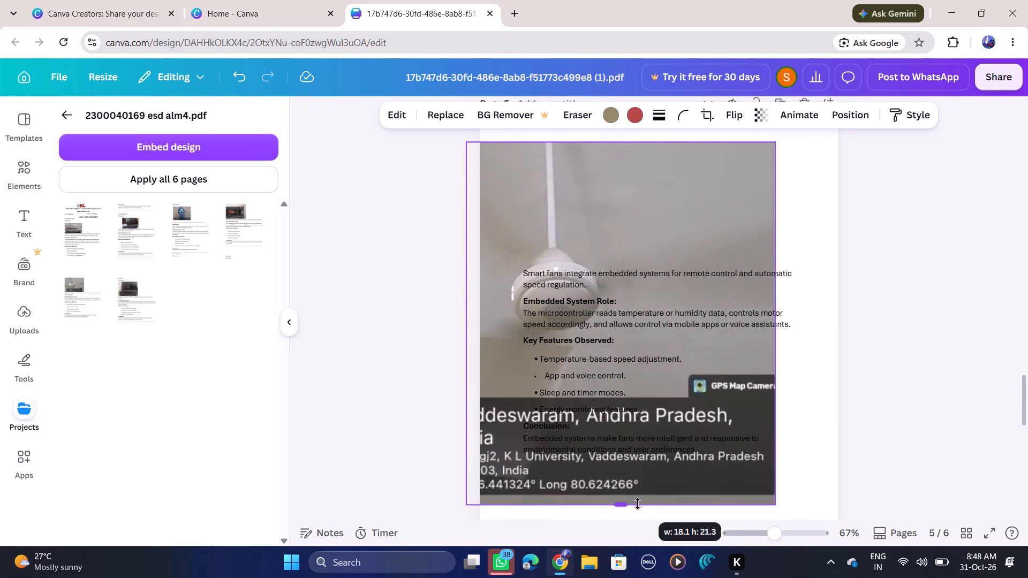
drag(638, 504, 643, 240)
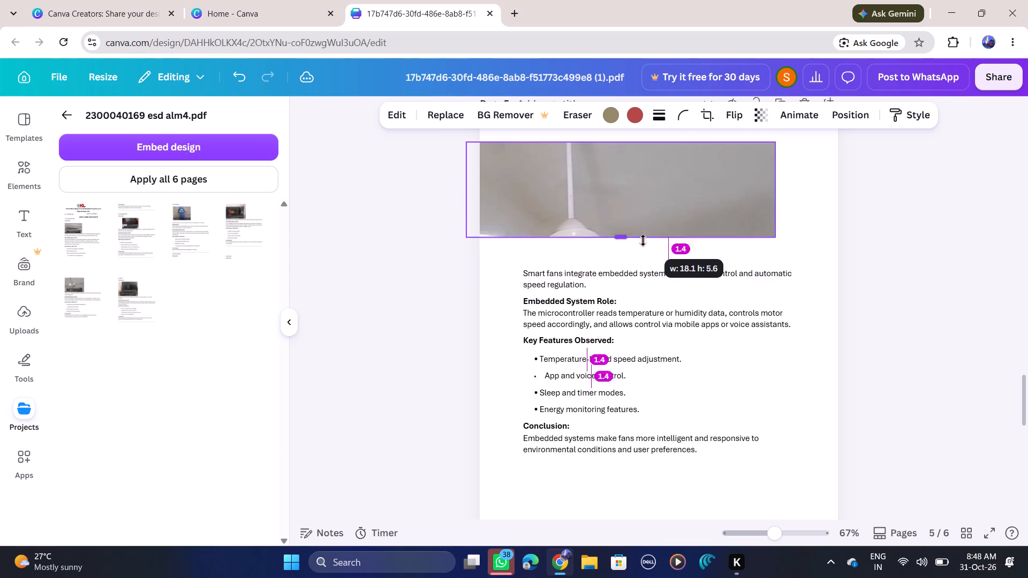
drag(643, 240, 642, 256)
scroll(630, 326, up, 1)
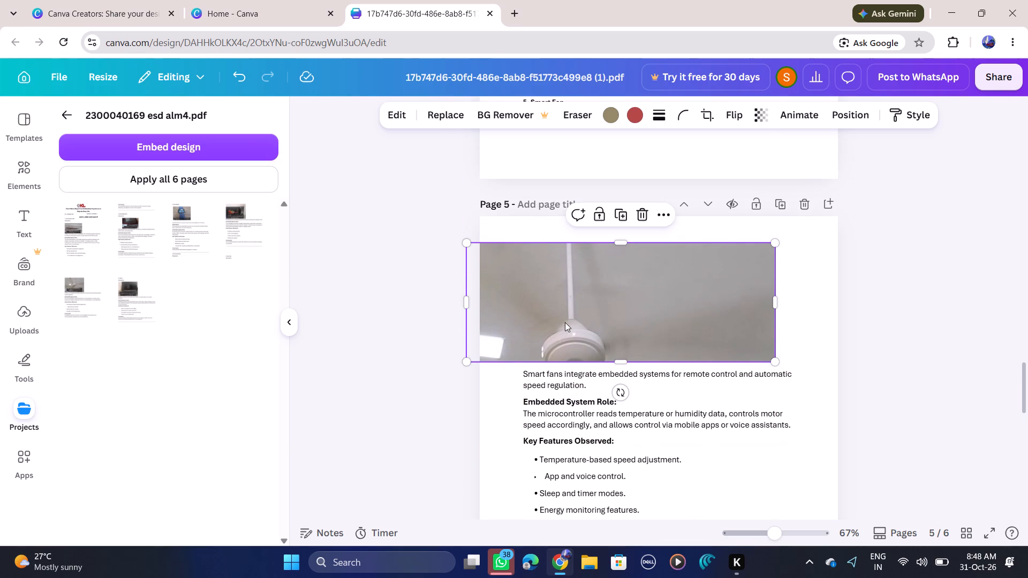
Shift the fan photo slightly up and outward, crop both sides to a narrow frame, and extend it down to show the whole fan hub.
drag(480, 310, 466, 305)
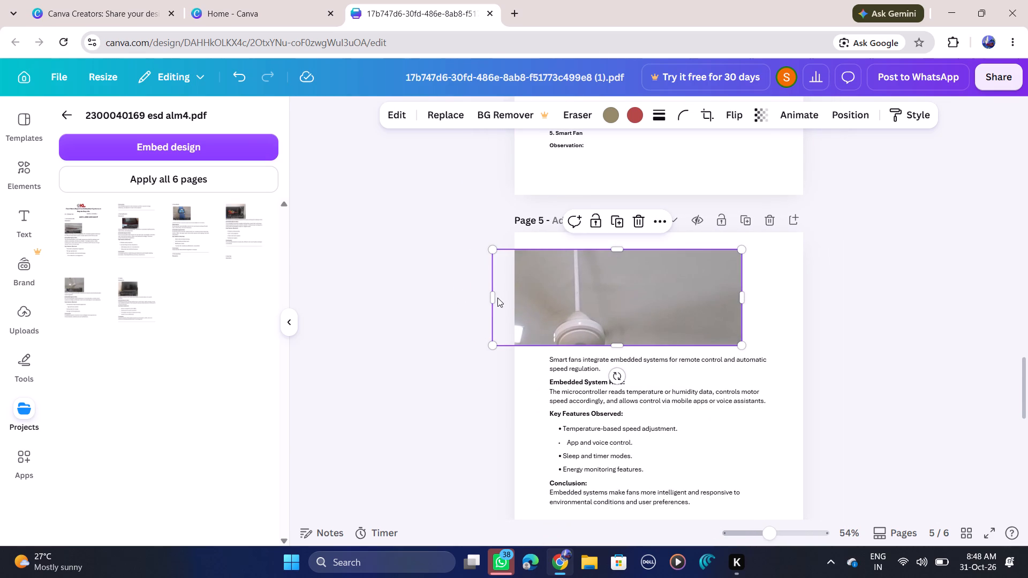
drag(489, 296, 540, 293)
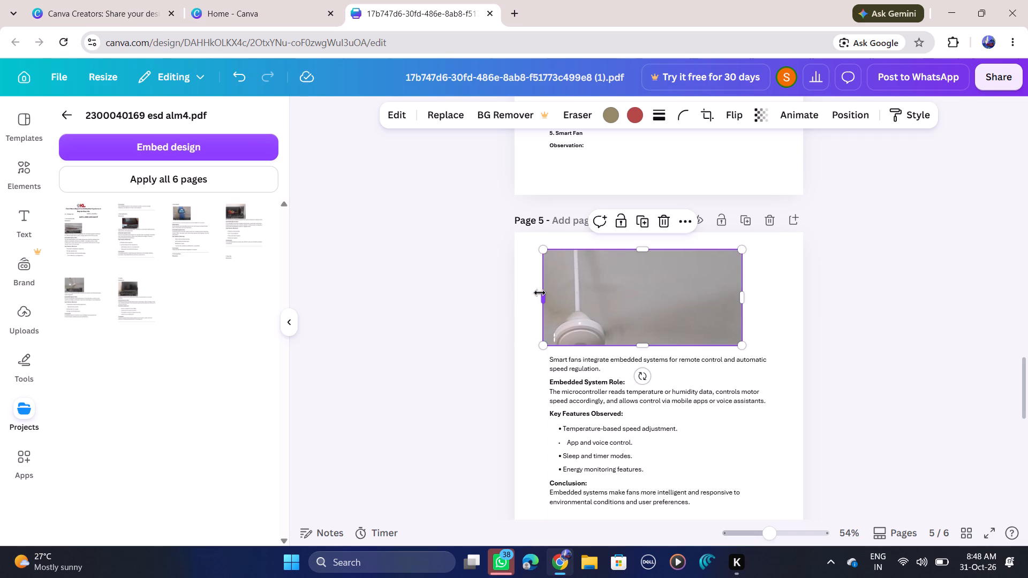
drag(744, 297, 634, 320)
drag(593, 347, 593, 349)
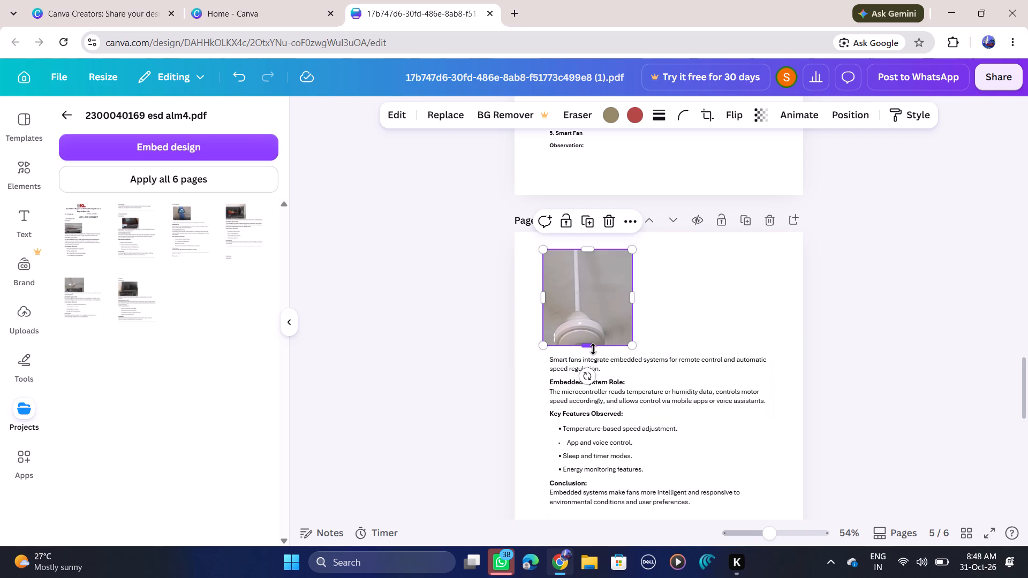
drag(593, 349, 598, 363)
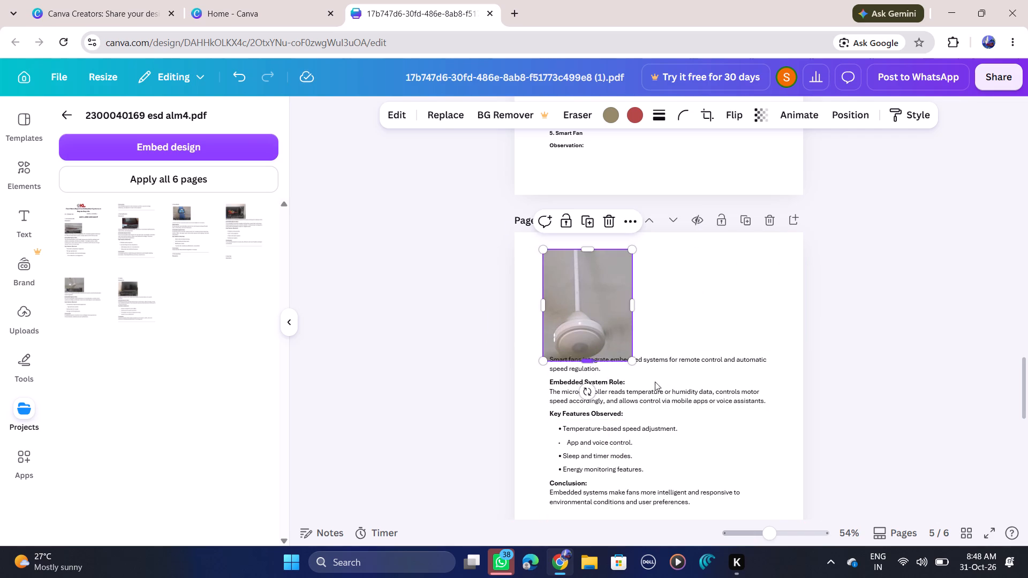
click(671, 385)
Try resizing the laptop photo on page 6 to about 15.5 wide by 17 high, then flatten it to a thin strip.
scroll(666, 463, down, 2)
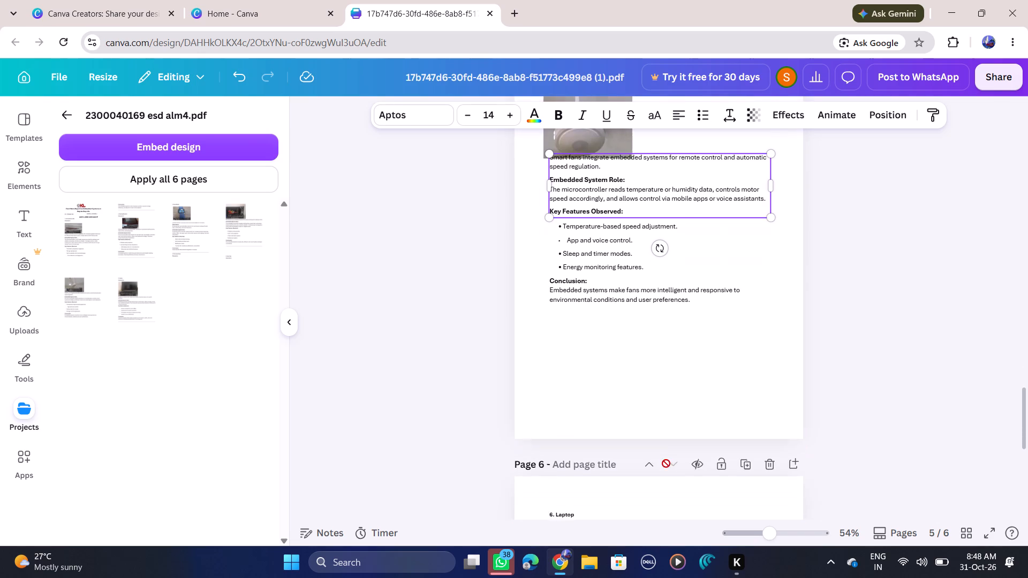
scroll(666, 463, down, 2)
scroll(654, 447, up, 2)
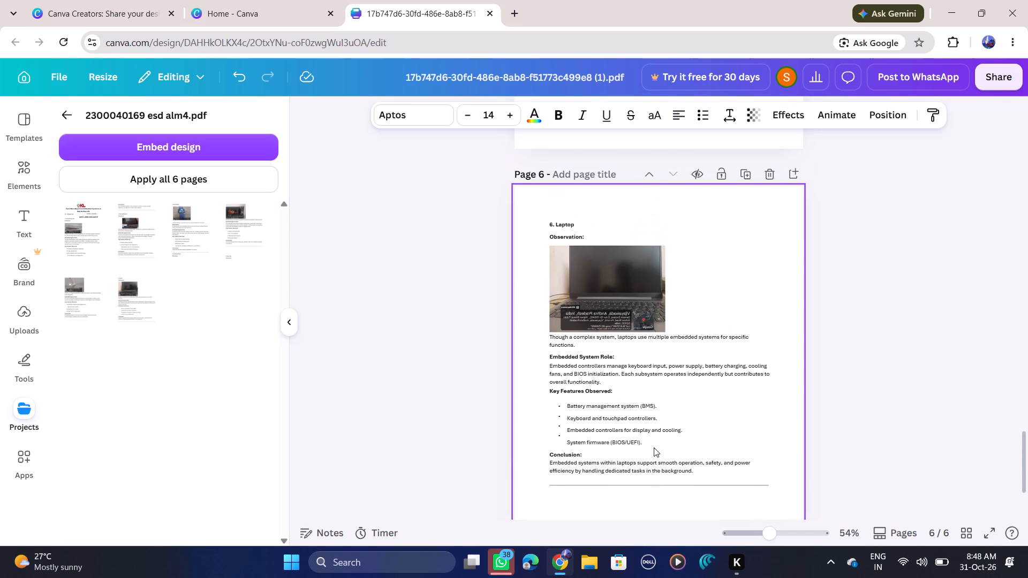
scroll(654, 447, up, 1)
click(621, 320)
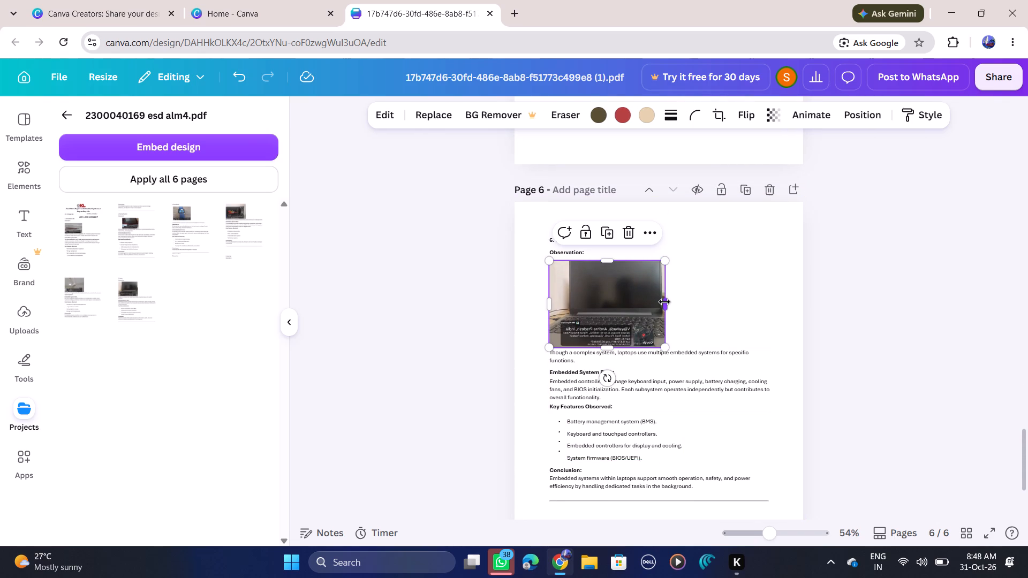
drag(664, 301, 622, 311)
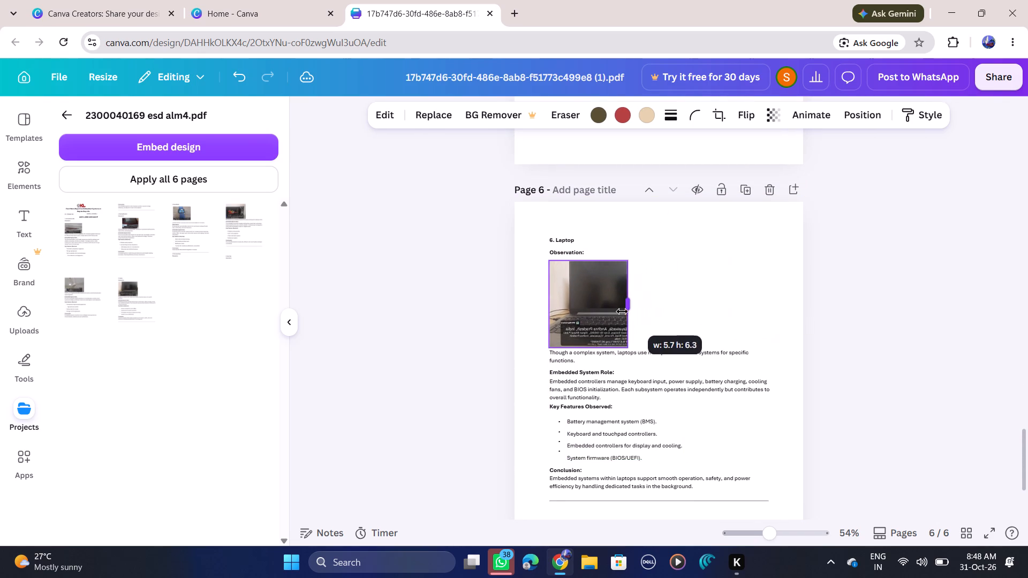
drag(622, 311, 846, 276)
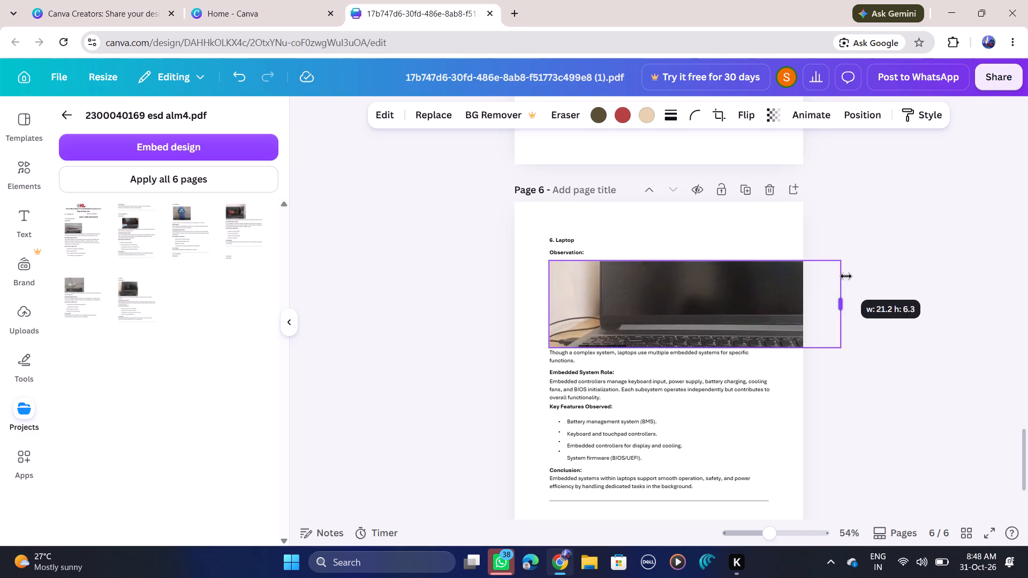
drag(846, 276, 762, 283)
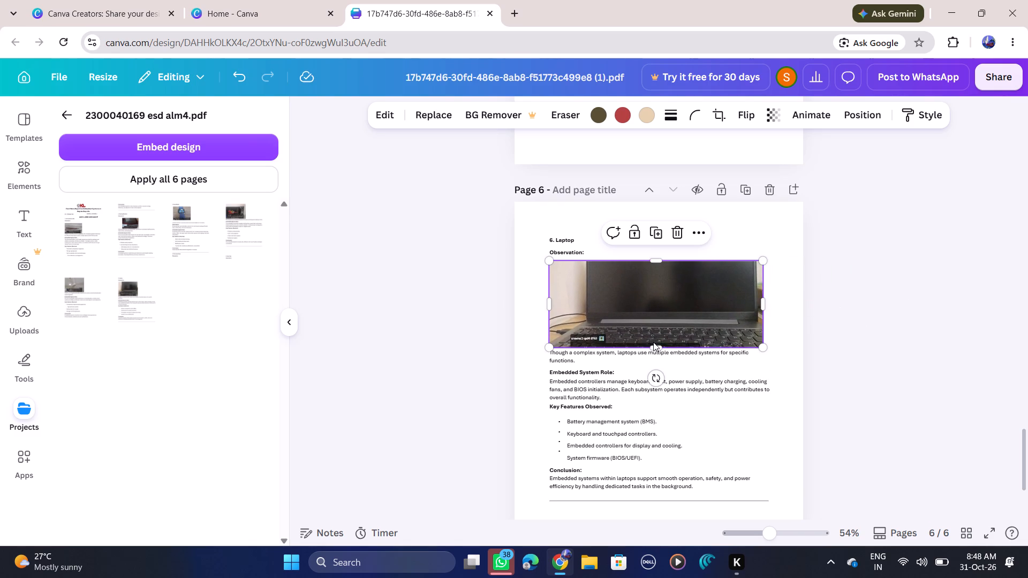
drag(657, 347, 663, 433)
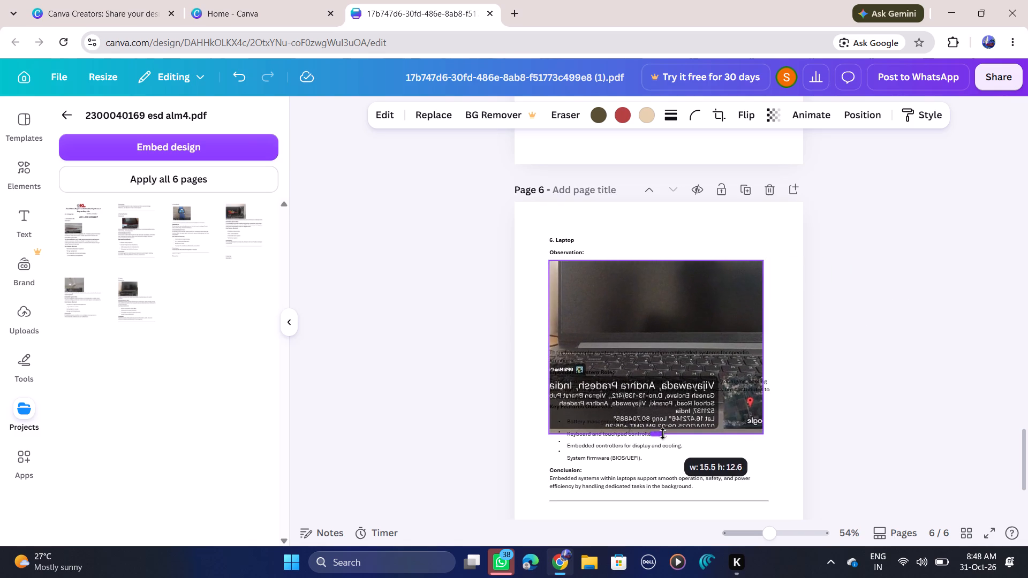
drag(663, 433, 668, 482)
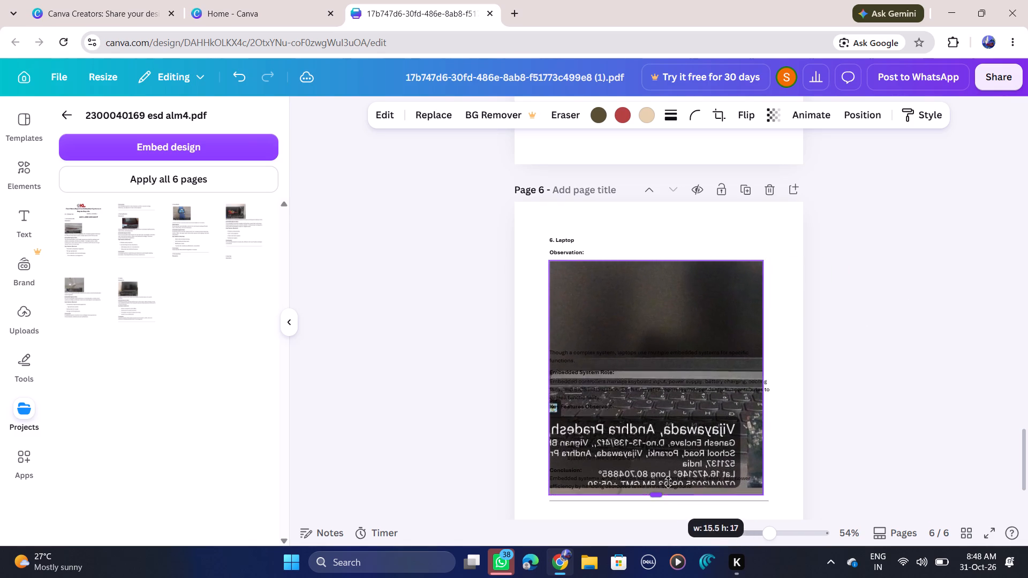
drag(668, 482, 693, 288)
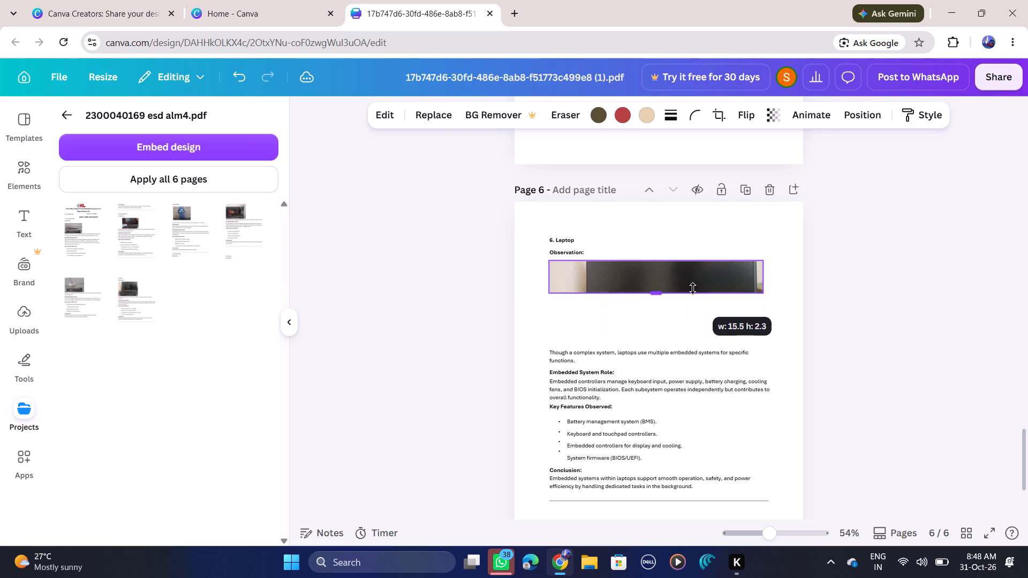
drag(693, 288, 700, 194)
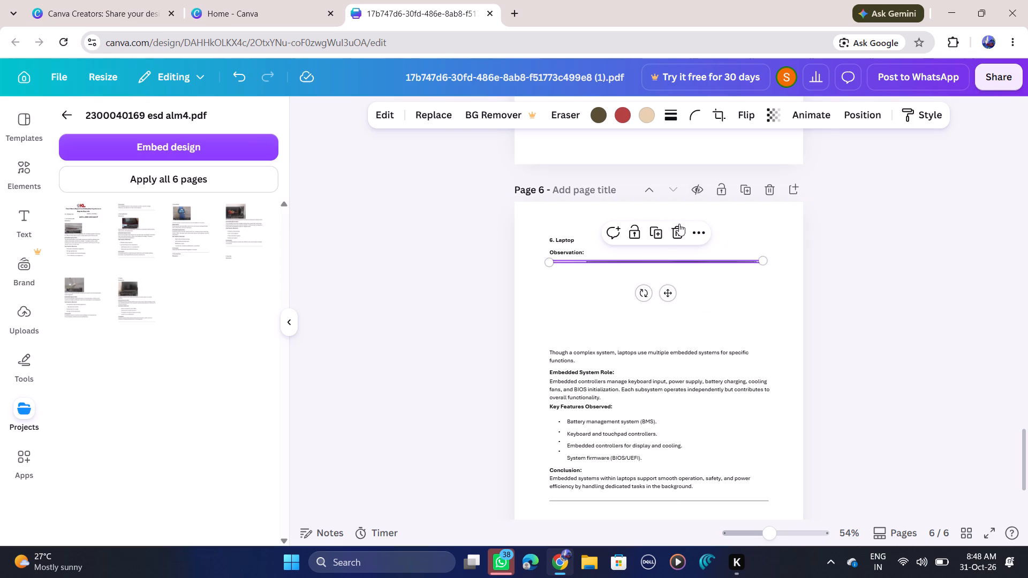
Delete the flattened laptop photo from page 6.
click(676, 228)
scroll(604, 459, down, 1)
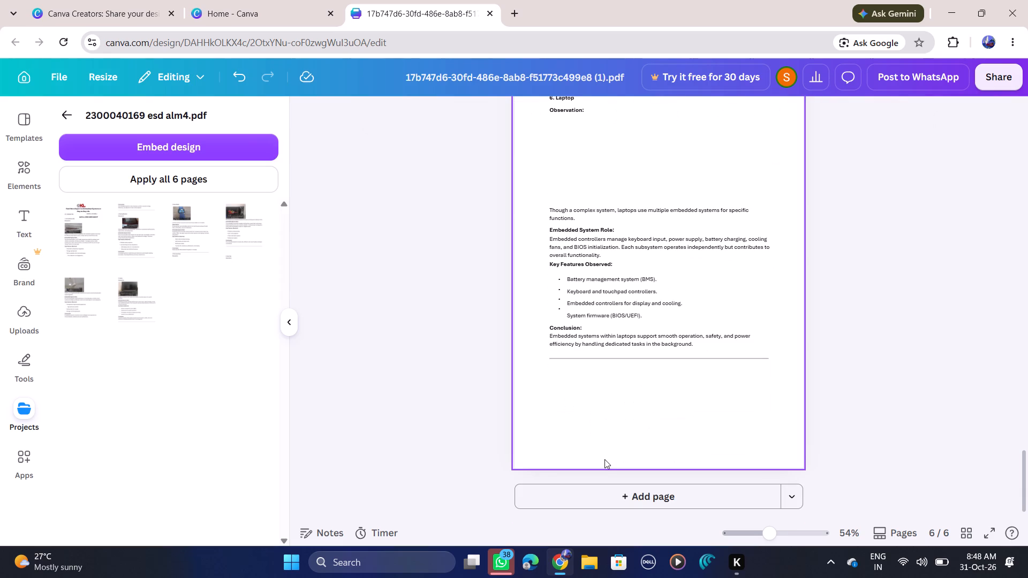
scroll(604, 459, down, 1)
Crop both sides of the microwave photo on page 4 slightly, to about 7.8 wide.
scroll(635, 368, up, 3)
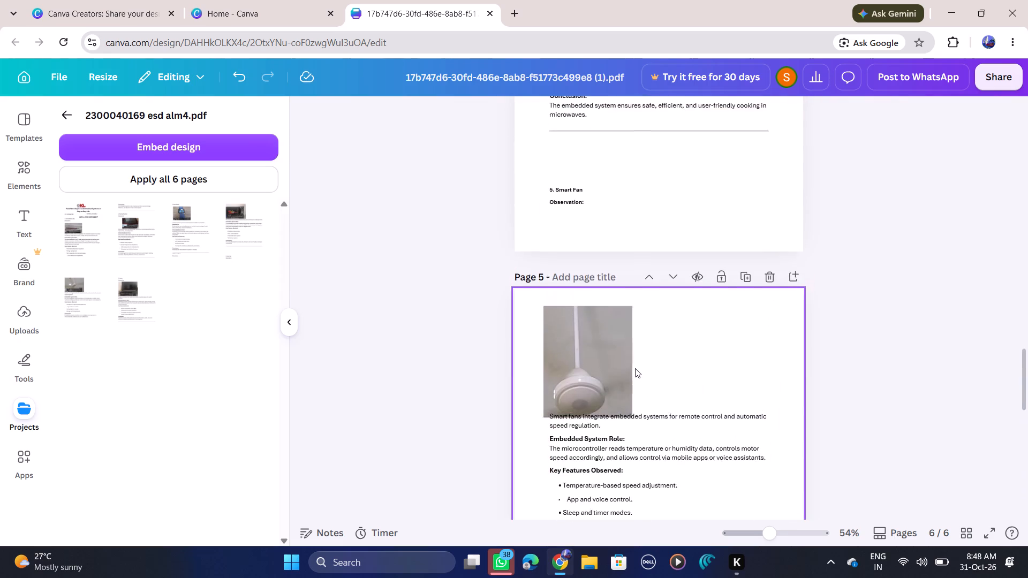
scroll(635, 368, up, 3)
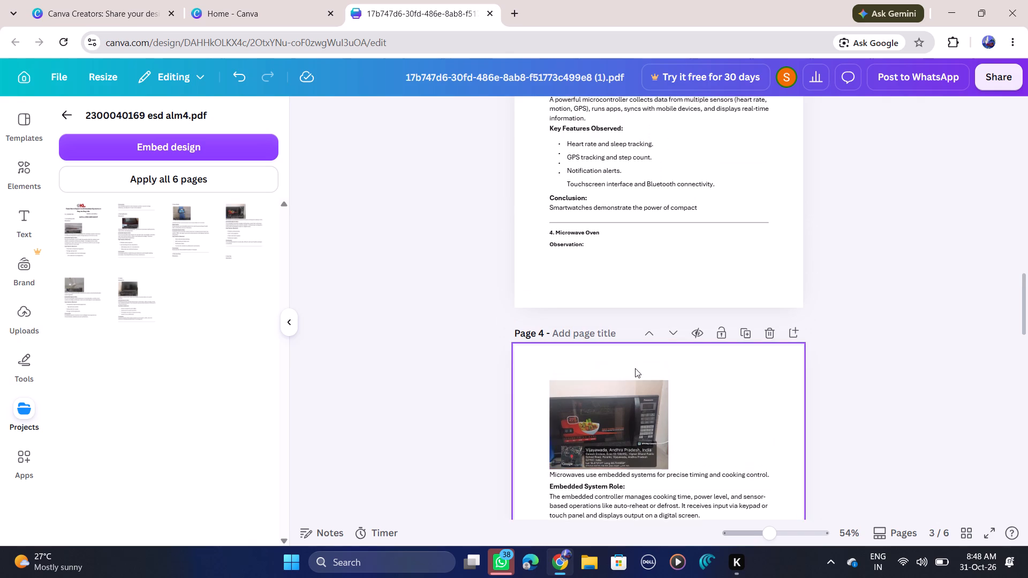
click(630, 409)
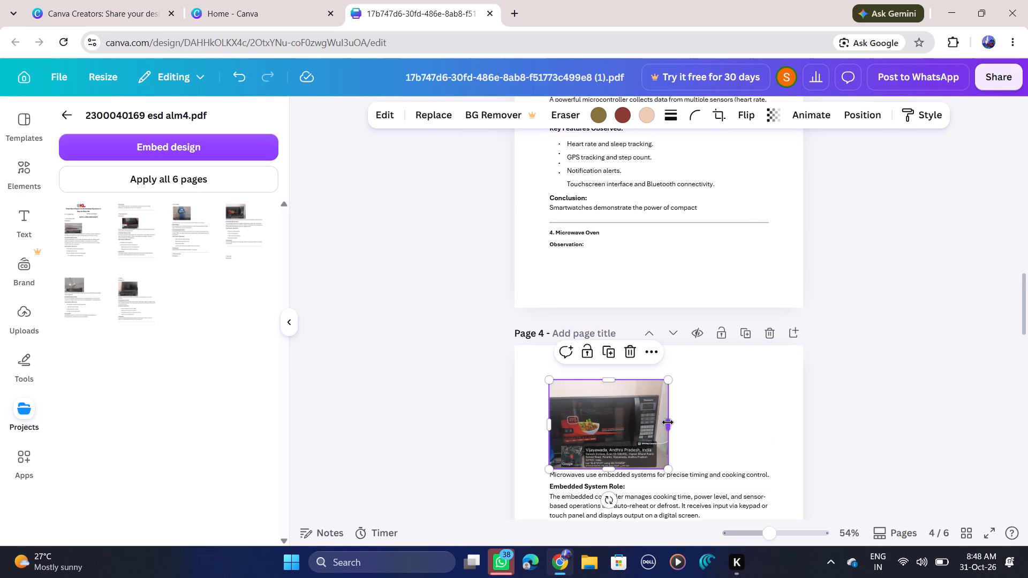
drag(668, 422, 667, 421)
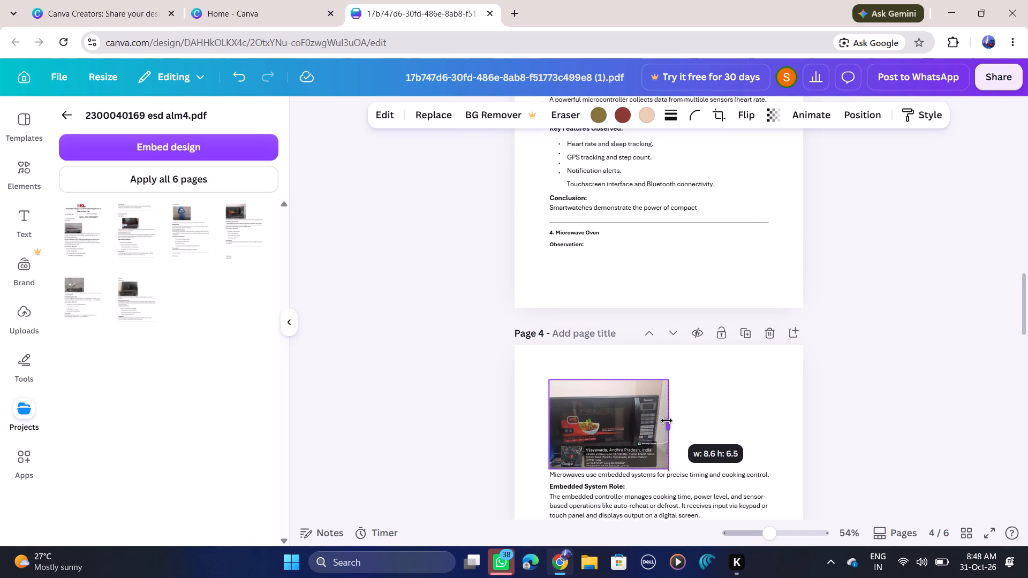
drag(667, 421, 662, 425)
drag(551, 425, 538, 425)
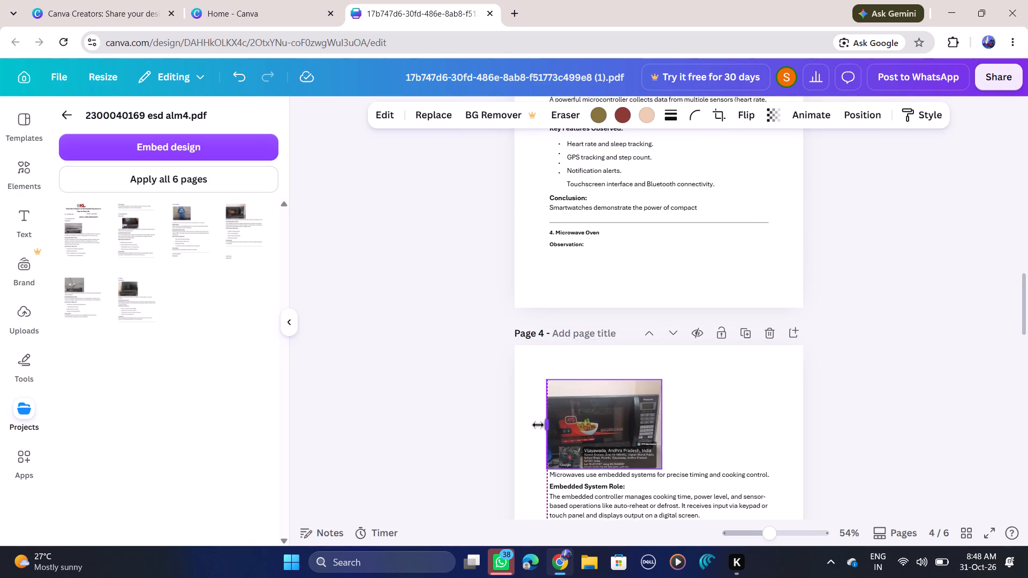
drag(538, 425, 556, 420)
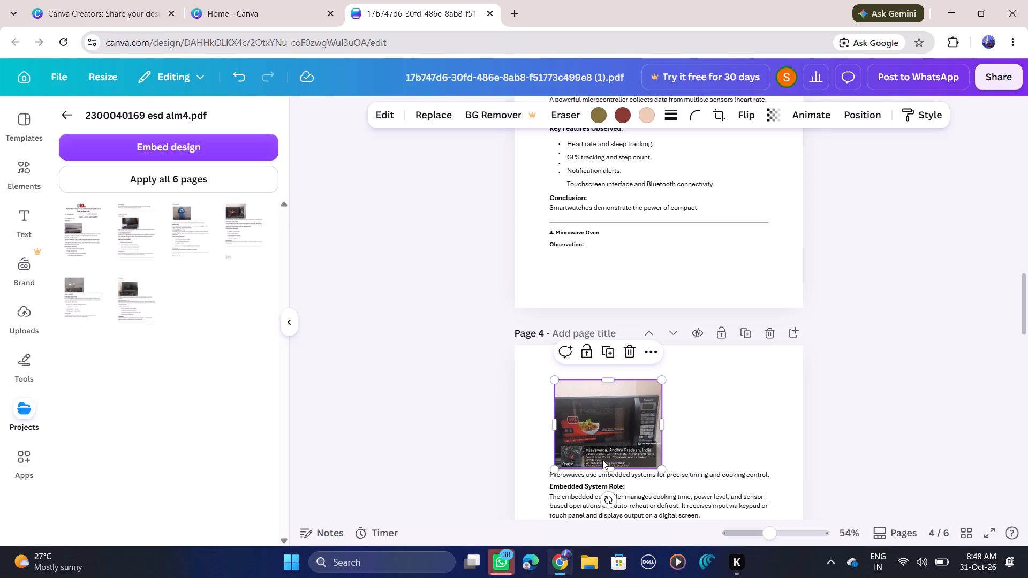
Make the microwave photo slightly taller and move it up so it sits clear above the precise timing and cooking control sentence.
drag(606, 464, 614, 458)
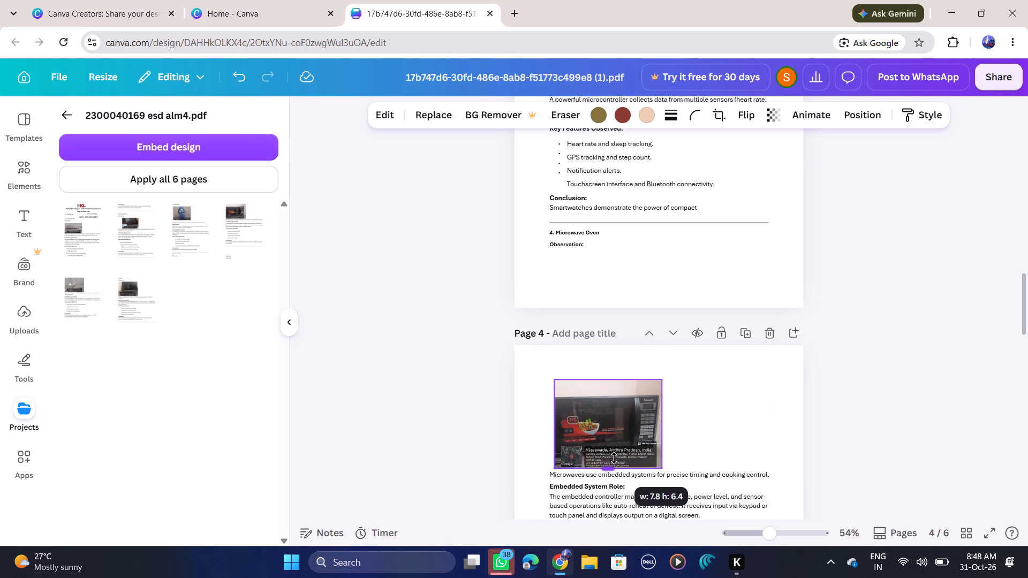
drag(614, 458, 615, 474)
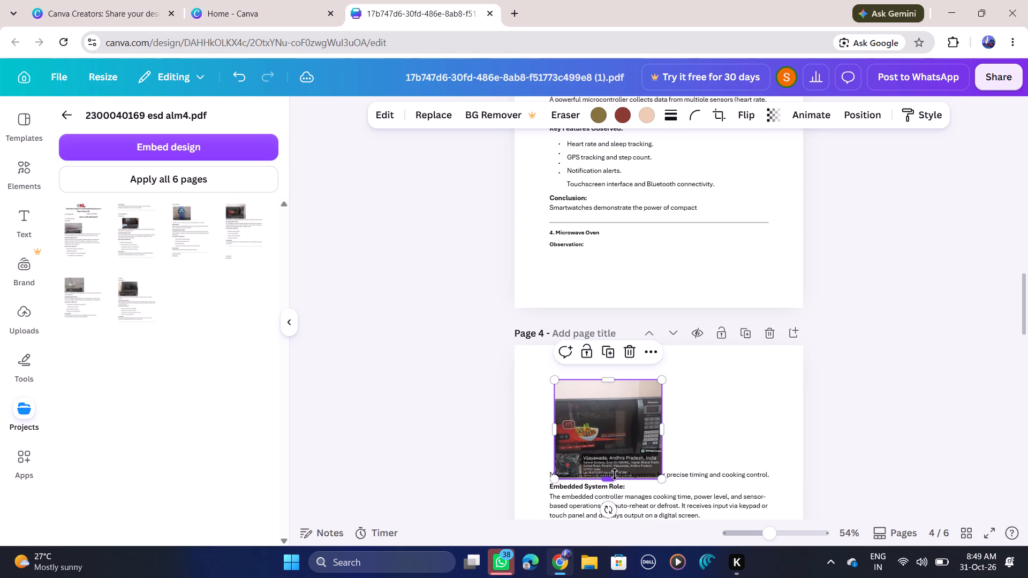
drag(615, 474, 616, 463)
click(616, 463)
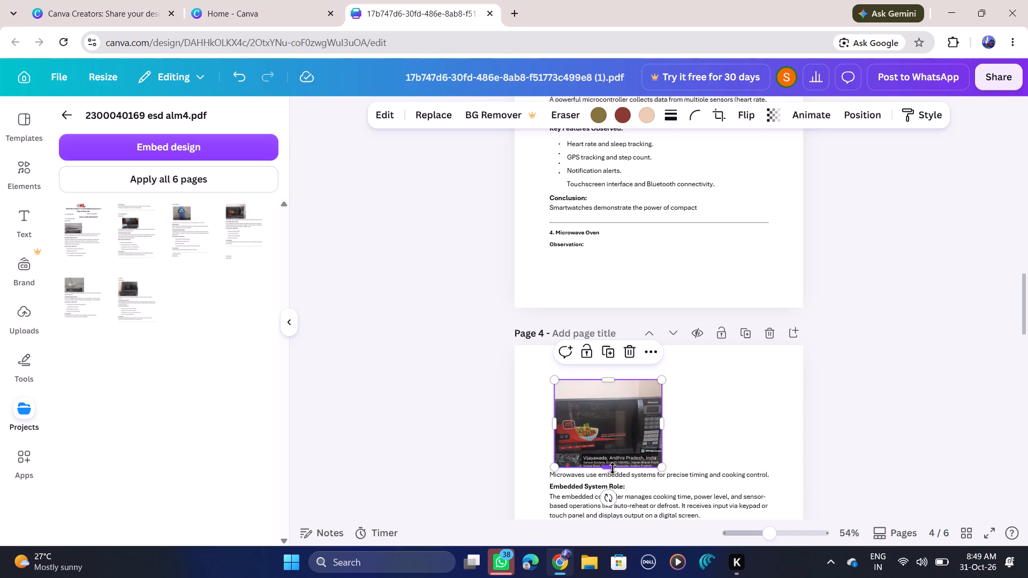
drag(613, 468, 611, 474)
drag(623, 420, 625, 406)
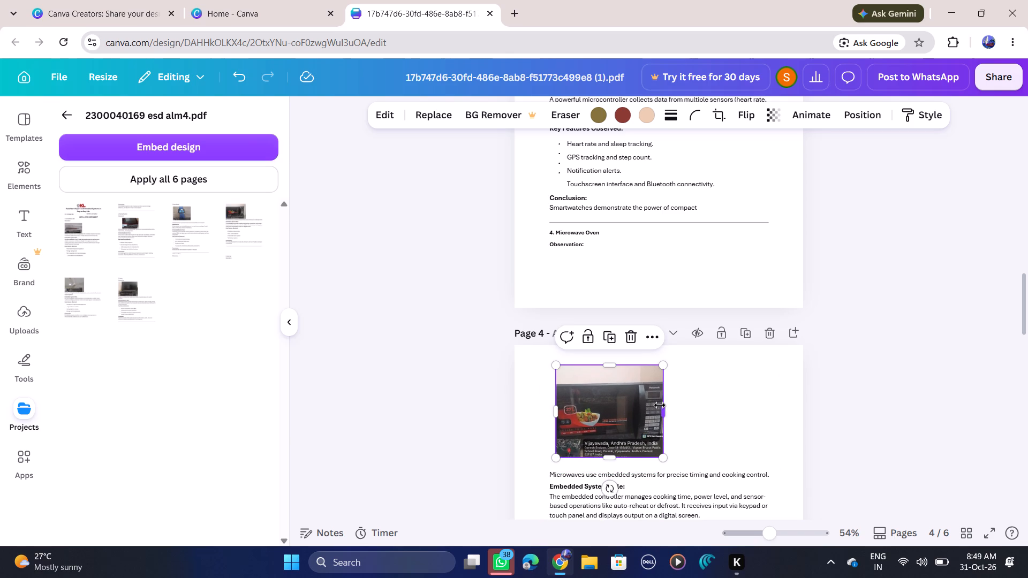
Crop the microwave photo's right side to a roughly square frame and enlarge it slightly toward the top of page 4.
drag(660, 405, 645, 407)
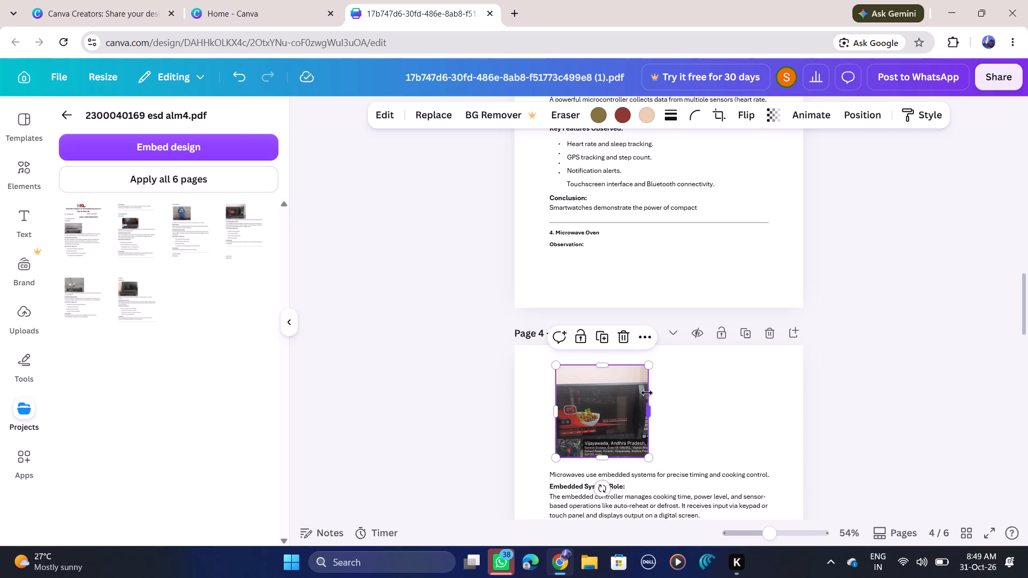
drag(647, 367, 731, 144)
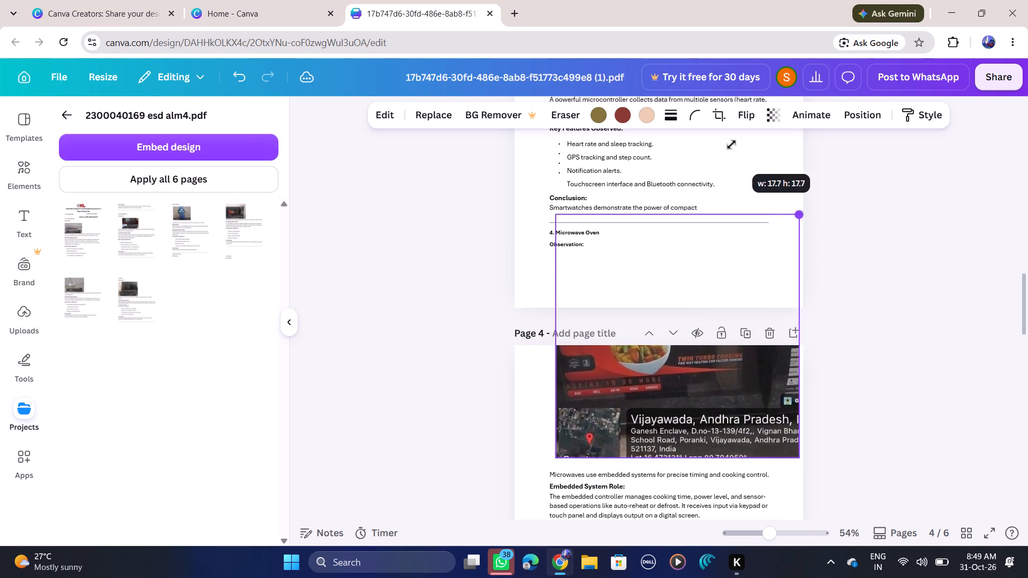
drag(731, 144, 635, 330)
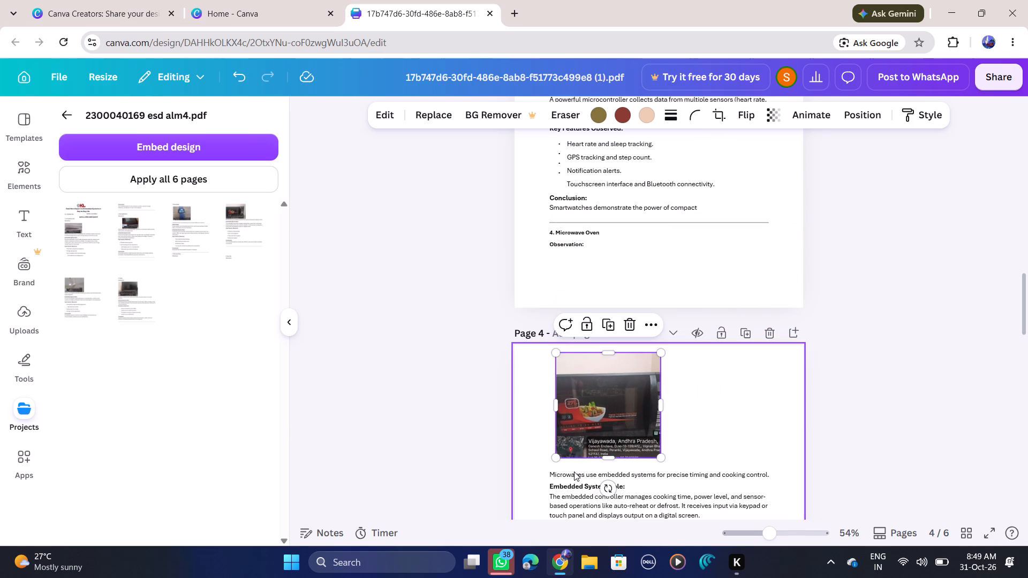
Resize the microwave photo on page 4 by its lower-left corner so it is slightly smaller.
click(559, 460)
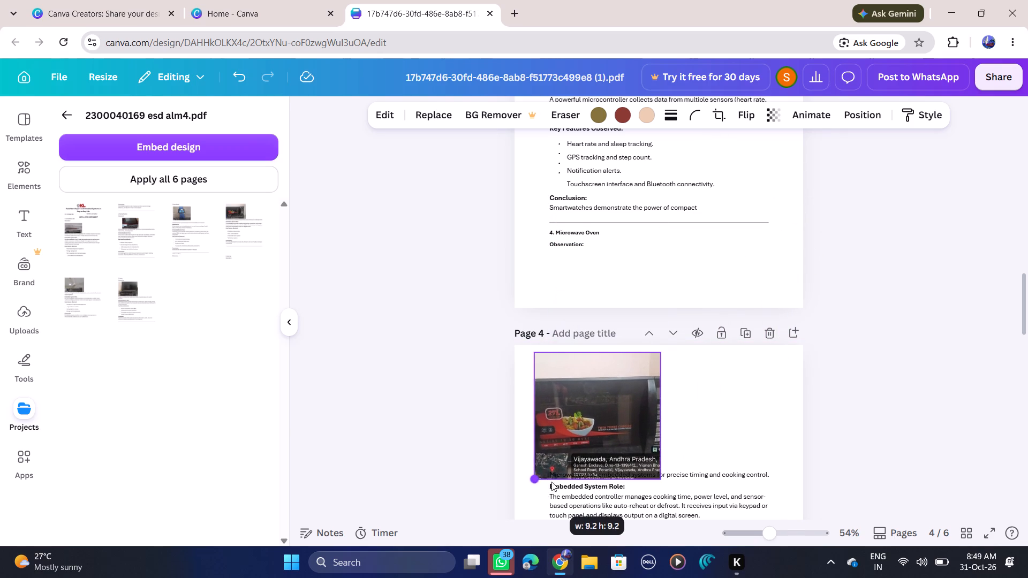
double_click(529, 388)
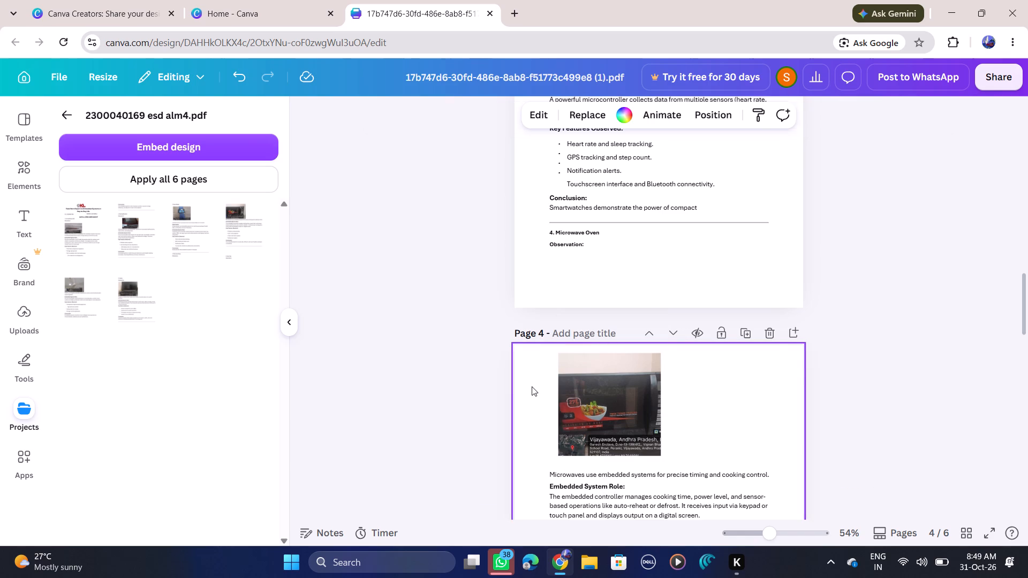
click(500, 266)
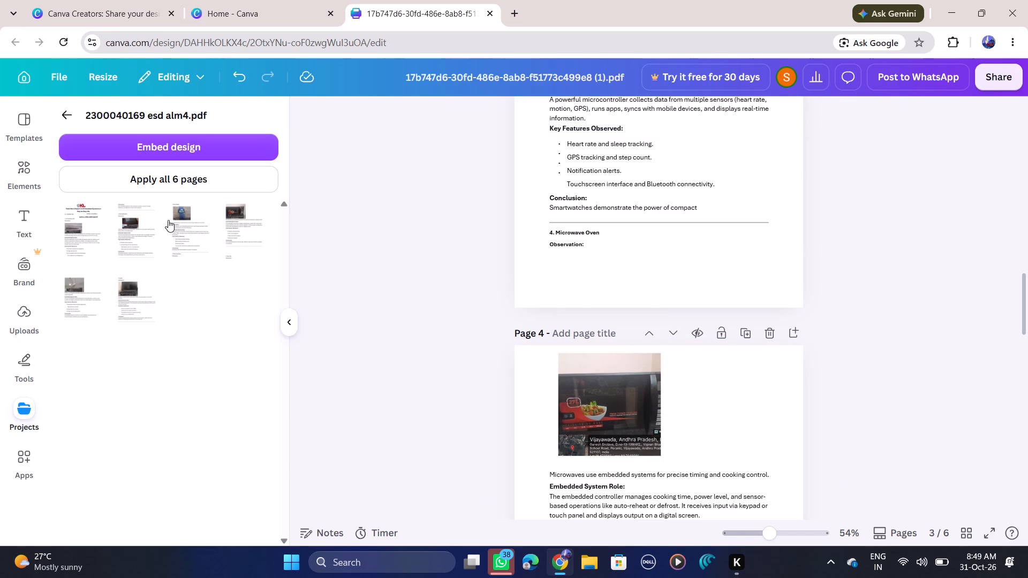
click(175, 231)
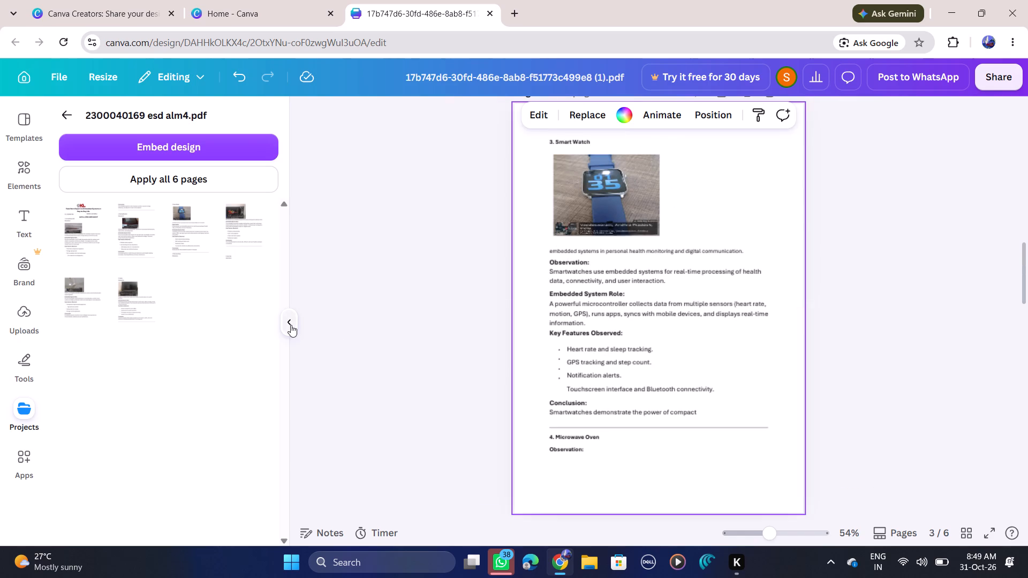
click(243, 226)
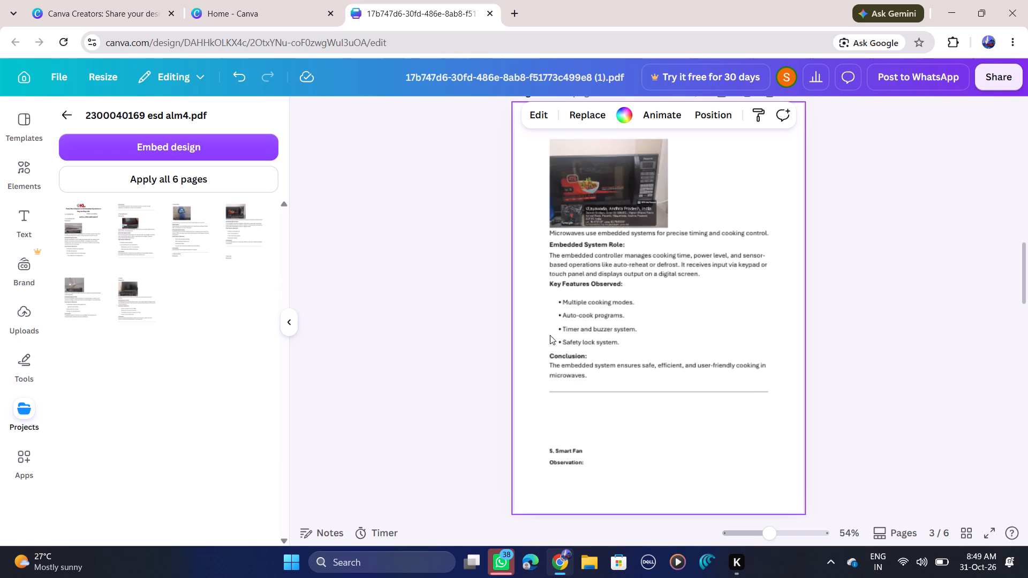
Uncrop the right side of the microwave photo on page 4 to about 9 wide, including its control panel.
scroll(646, 374, down, 2)
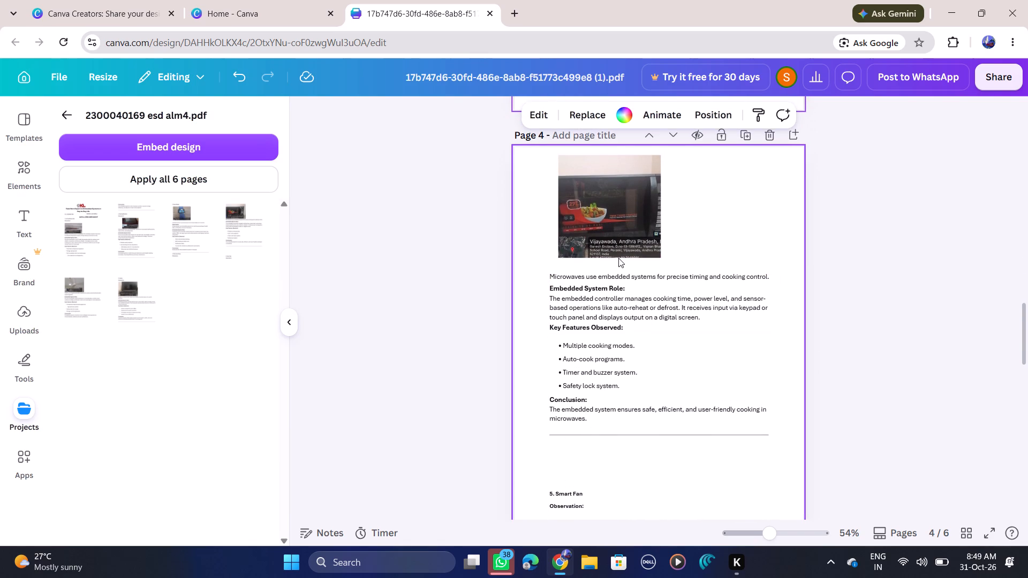
click(618, 258)
click(630, 230)
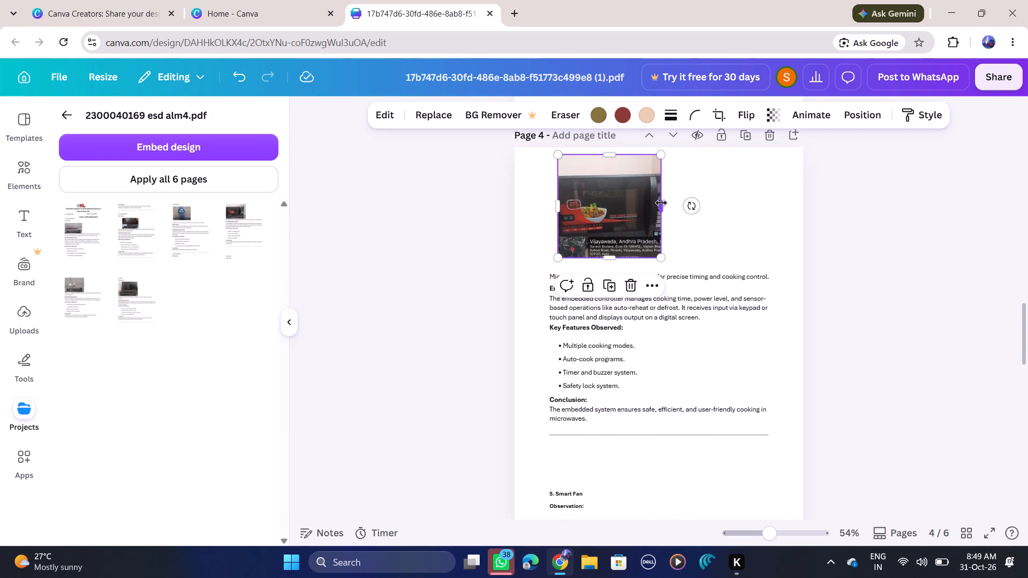
drag(661, 203, 683, 202)
Rotate the microwave photo on page 4 until it is nearly upside down.
click(712, 211)
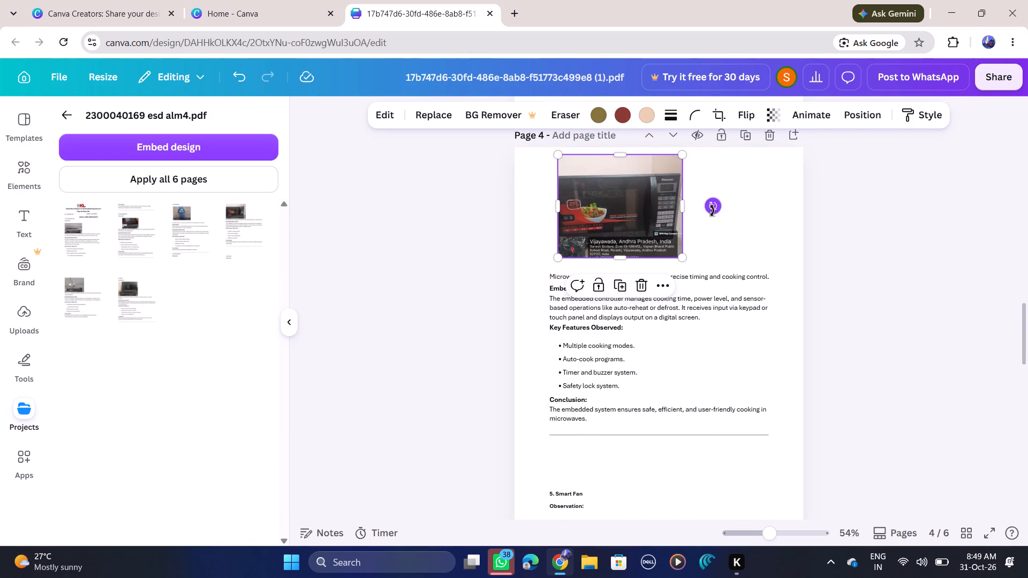
click(712, 211)
drag(715, 209, 715, 210)
drag(715, 210, 618, 278)
click(542, 223)
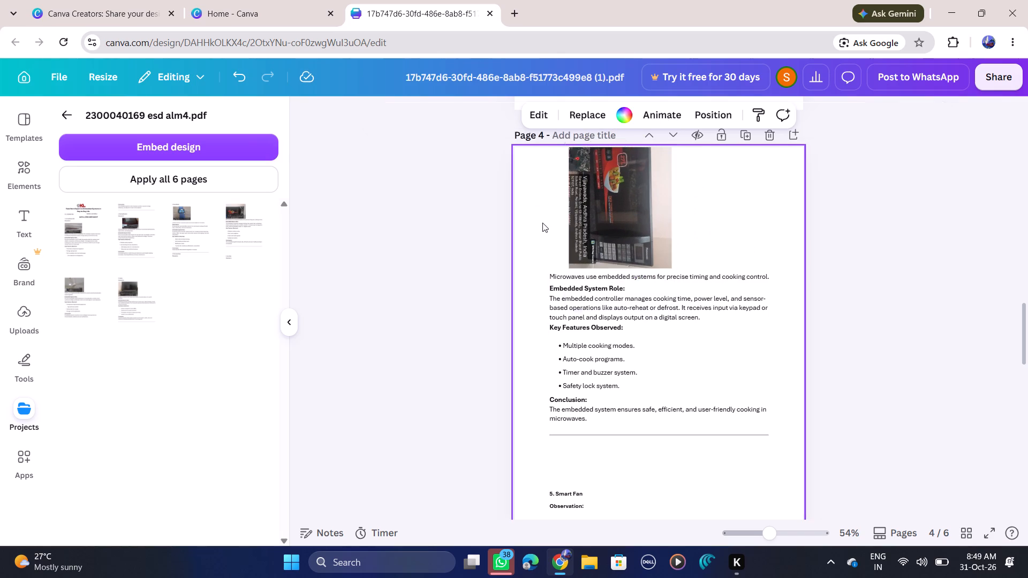
click(628, 230)
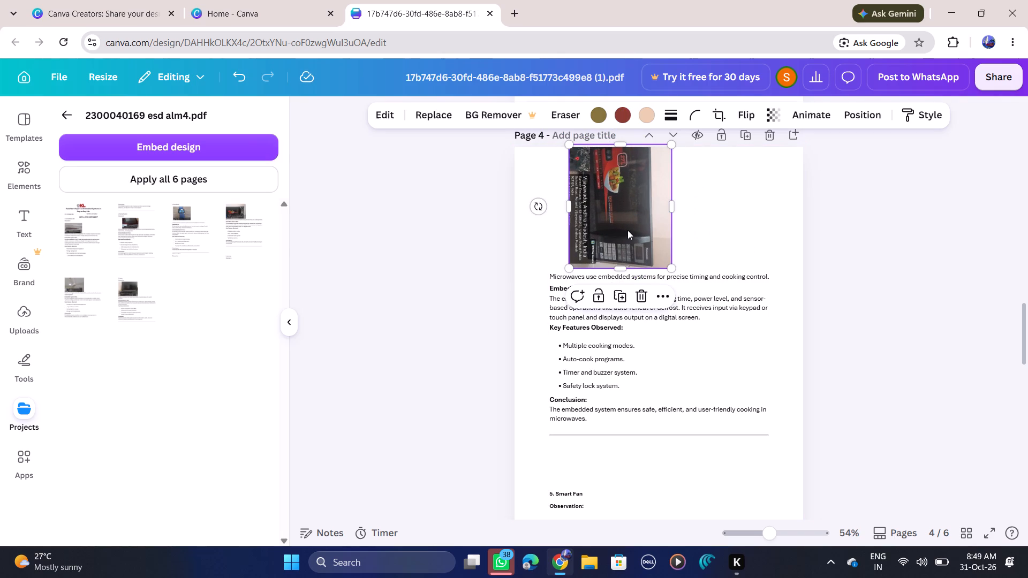
drag(540, 205, 503, 210)
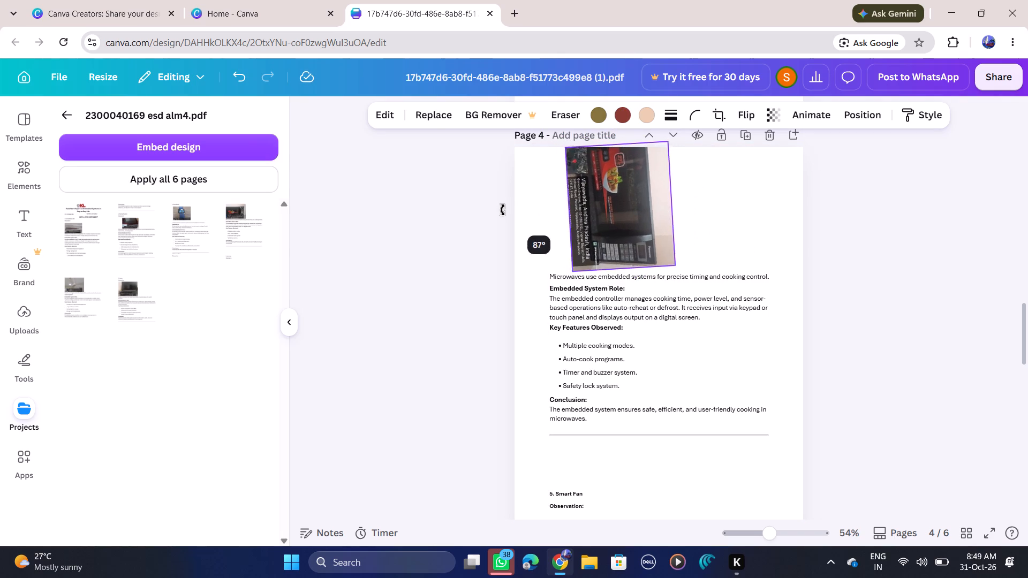
drag(503, 210, 503, 0)
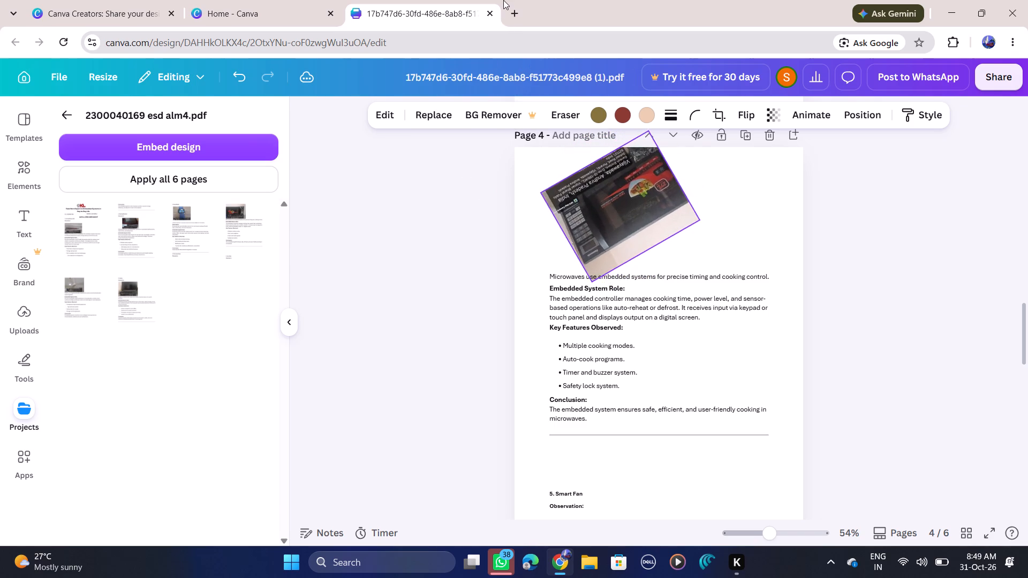
drag(503, 0, 630, 155)
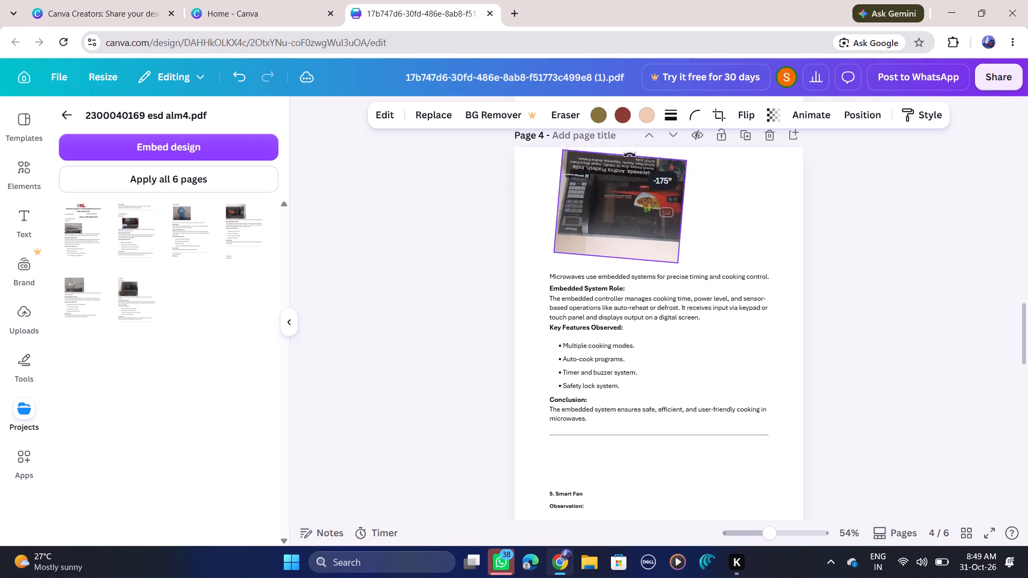
drag(630, 155, 624, 141)
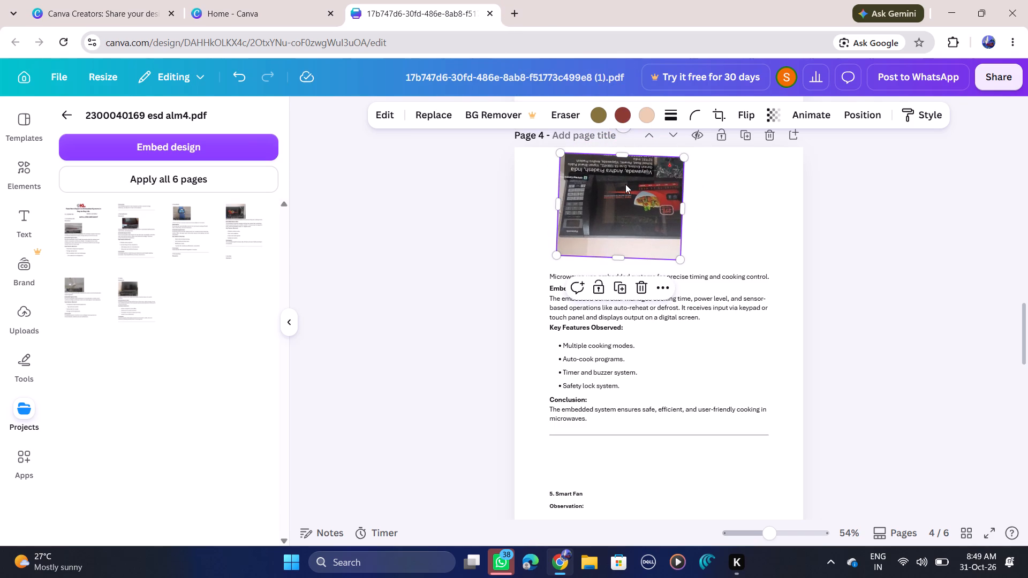
Move the microwave photo beside the key features list and crop its lower edge to about 6.4 high and its left side slightly.
click(625, 184)
drag(625, 184, 726, 333)
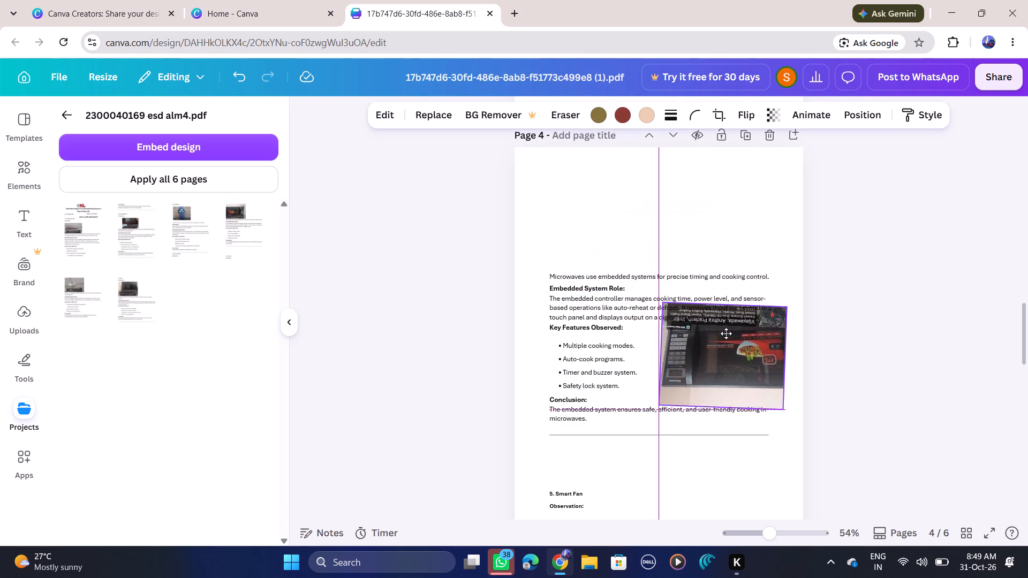
drag(726, 333, 723, 343)
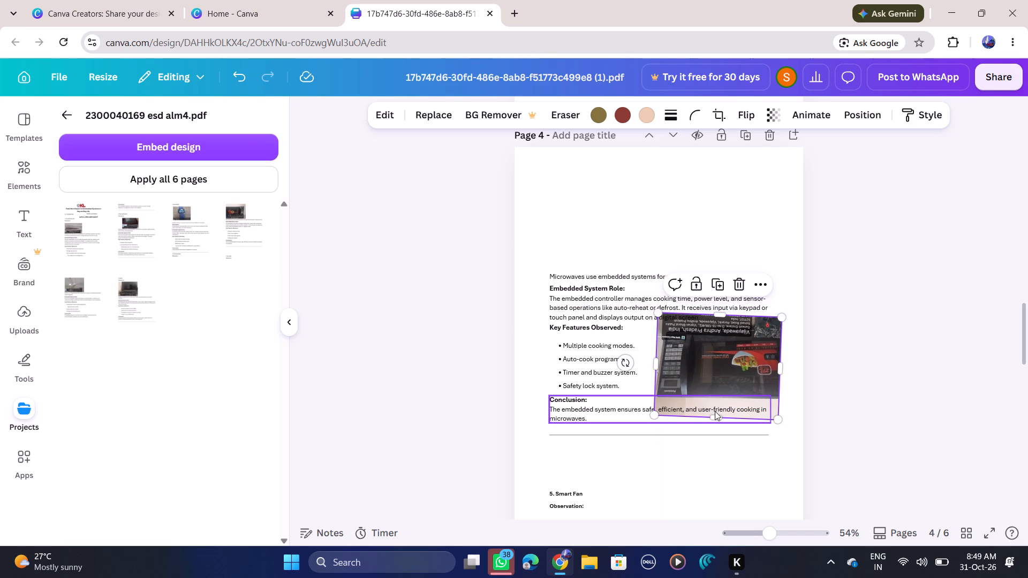
drag(715, 413, 717, 398)
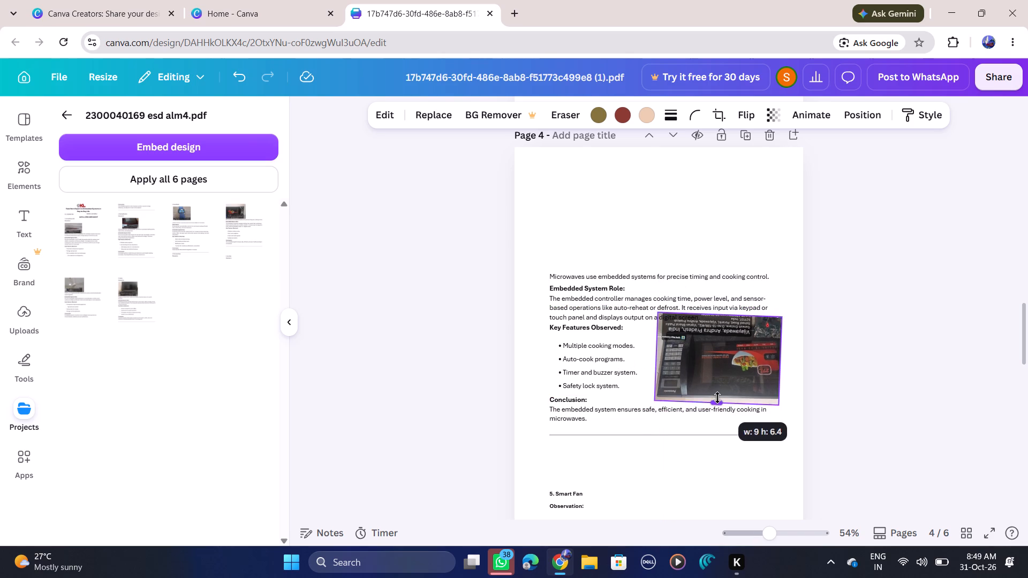
drag(717, 398, 718, 397)
drag(655, 356, 669, 360)
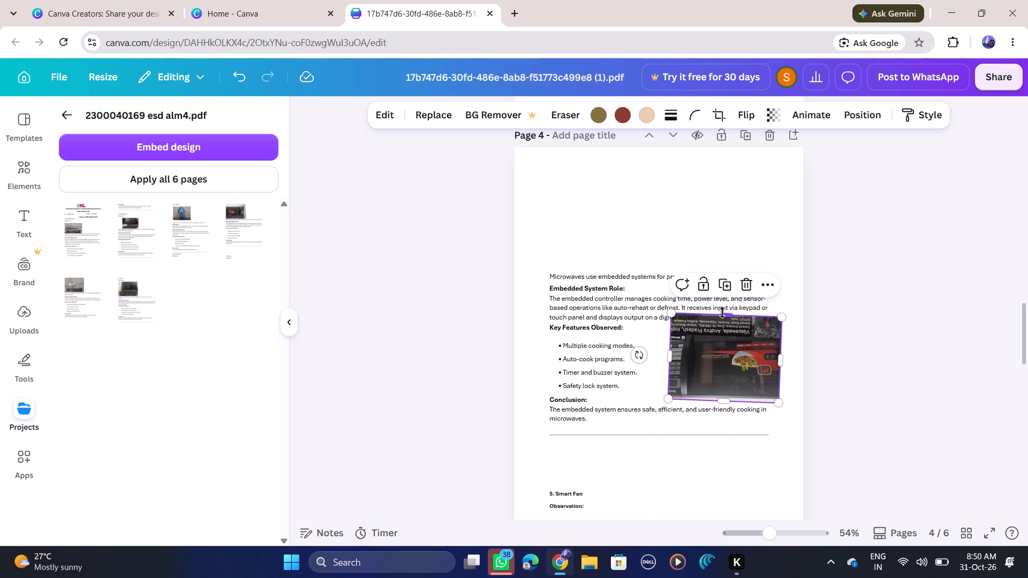
Crop the microwave photo's top and right edges on page 4 and shift the photo slightly away from the key features list.
drag(722, 313, 722, 327)
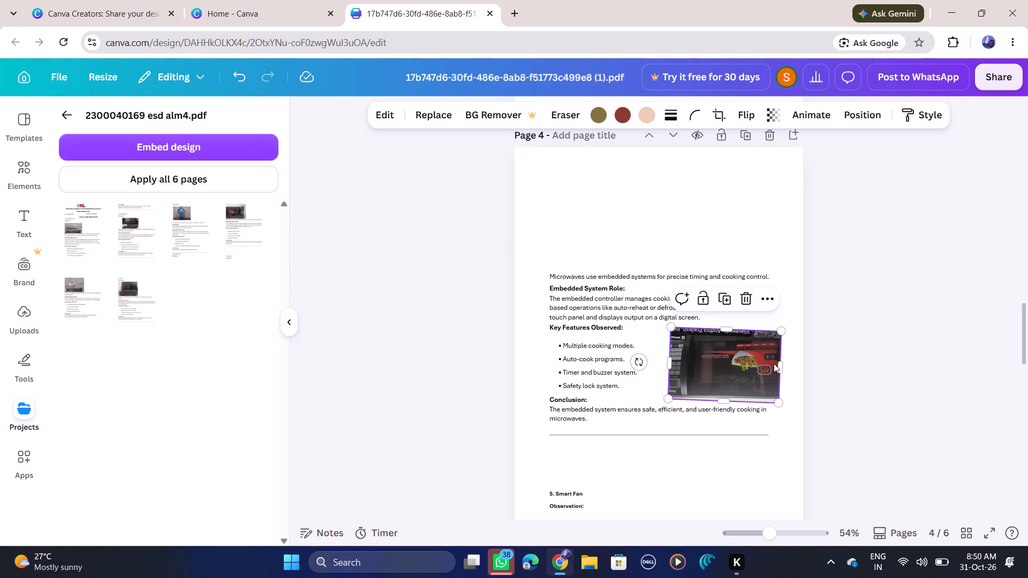
drag(777, 363, 768, 362)
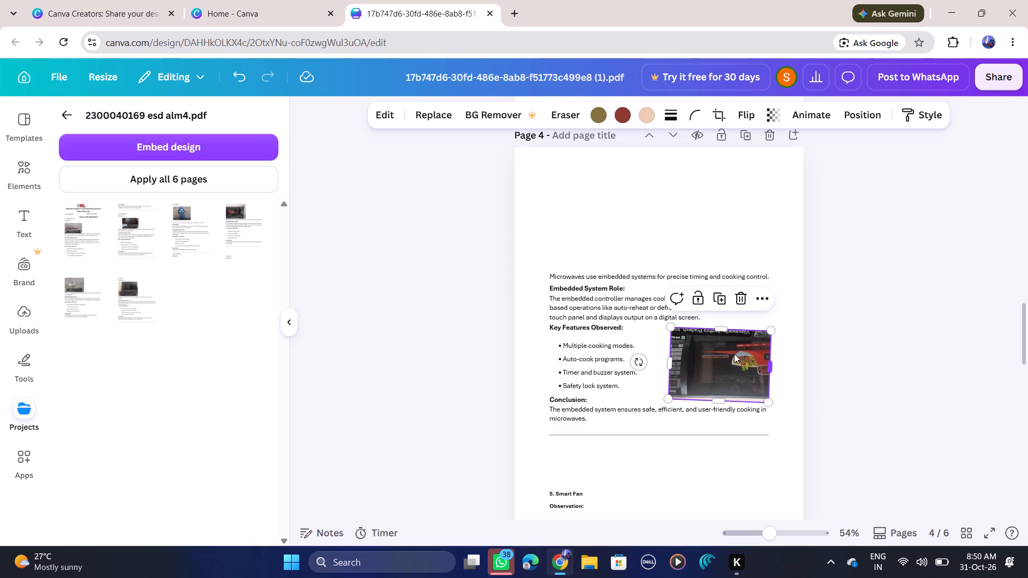
click(709, 383)
drag(709, 383, 719, 382)
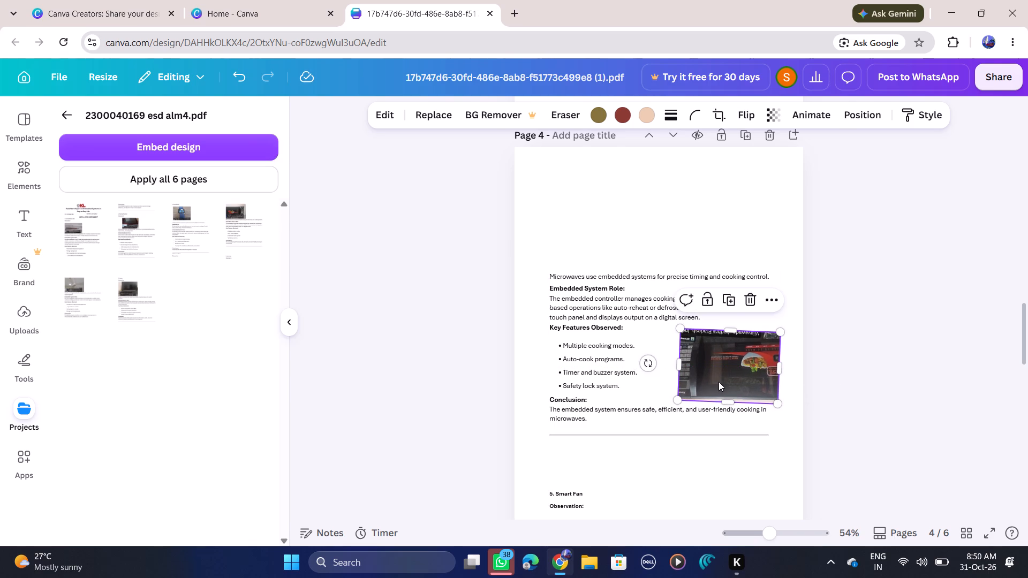
Straighten the tilted microwave photo on page 4 and enlarge it slightly from its lower-left corner.
click(649, 366)
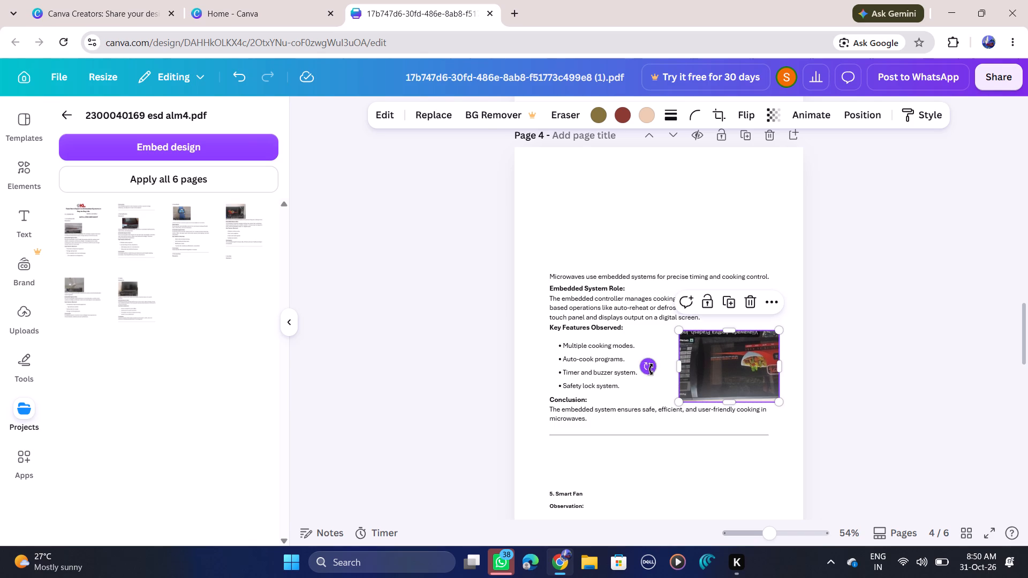
click(676, 404)
click(676, 404)
drag(676, 404, 668, 402)
Delete the horizontal divider line below the microwave conclusion on page 4.
click(663, 436)
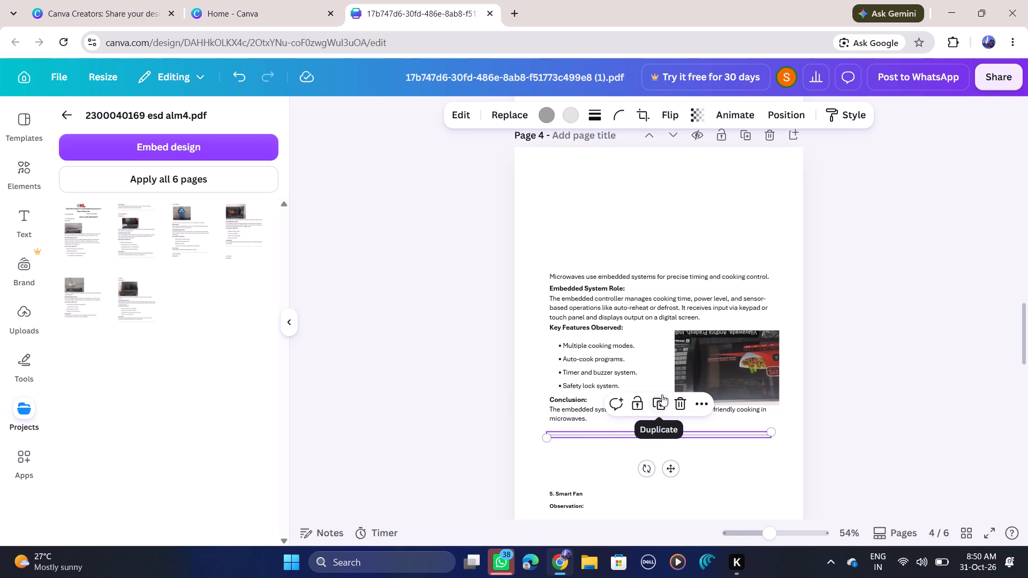
click(678, 405)
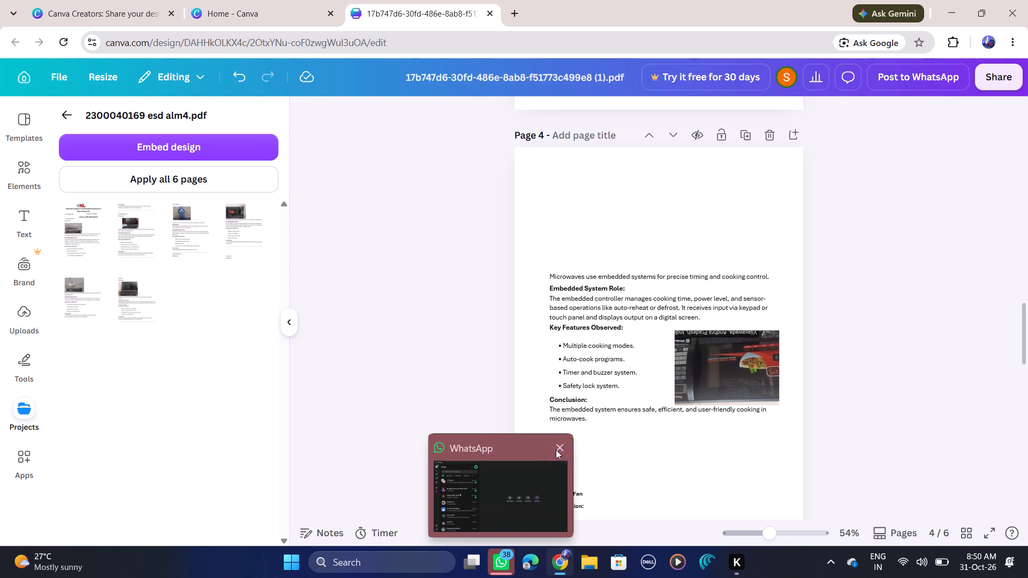
Close the WhatsApp window.
click(558, 439)
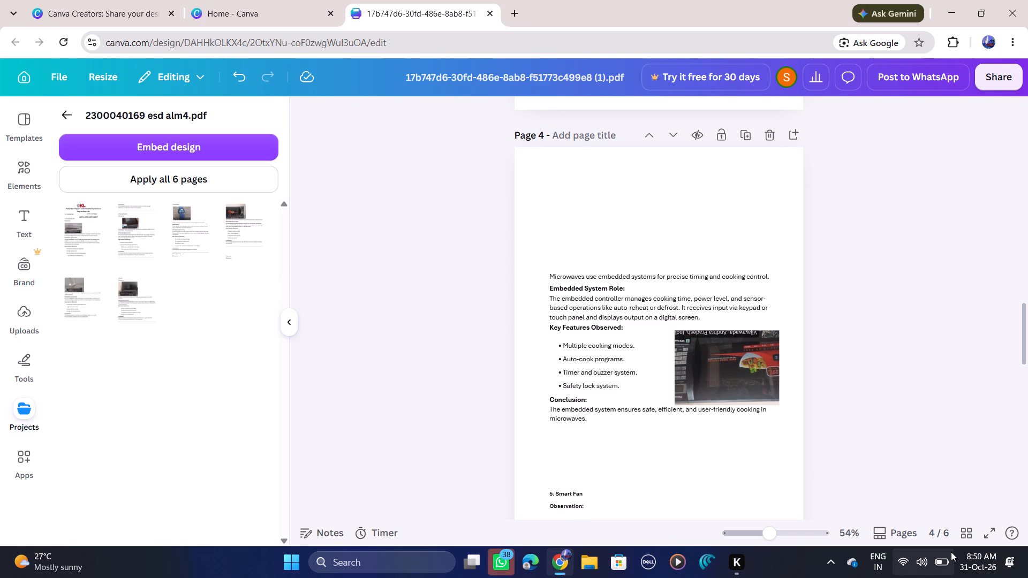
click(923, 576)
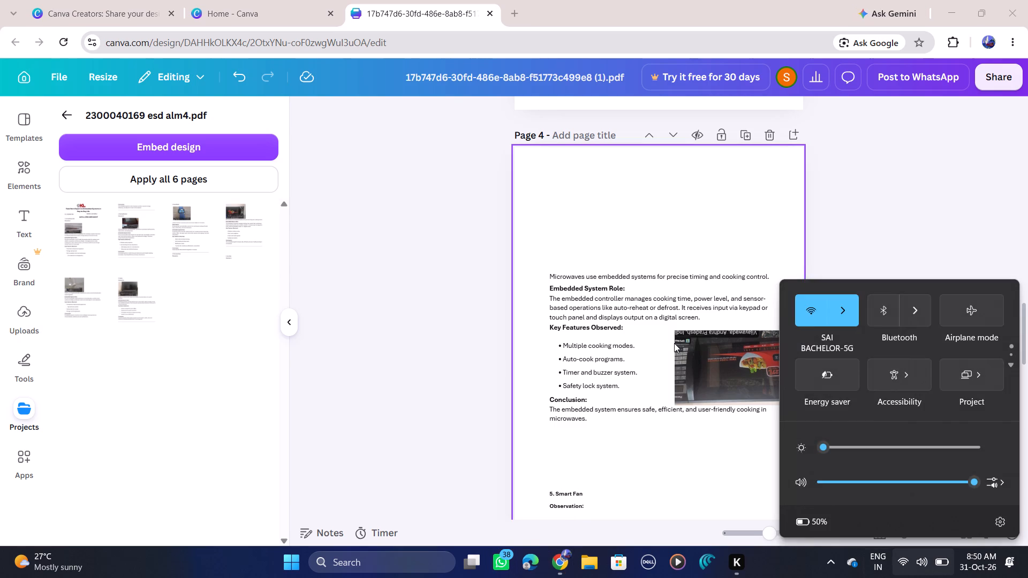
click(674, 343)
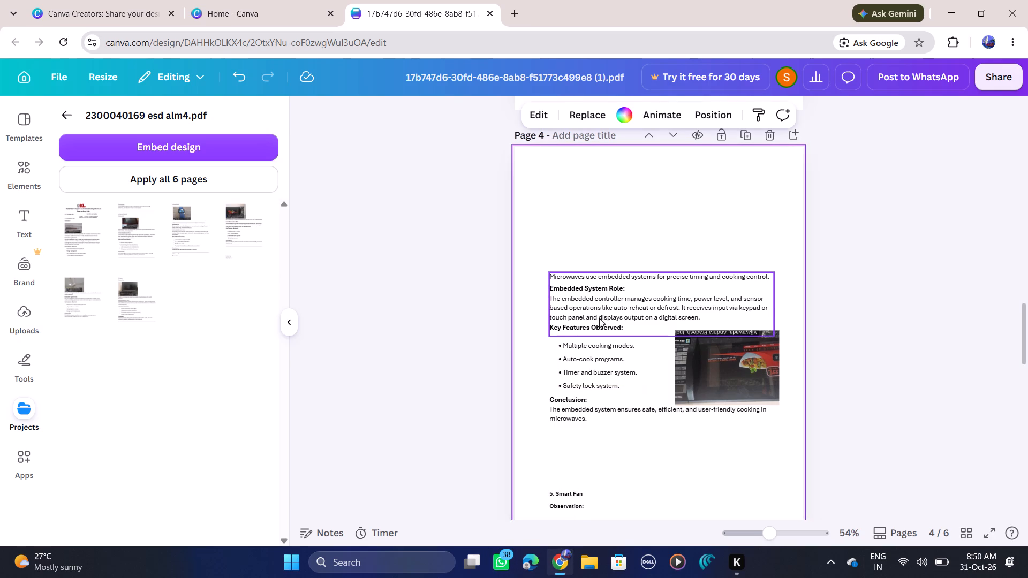
Move the microwave text block with the Embedded System Role paragraph to the top of page 4, keeping the left margin.
click(599, 318)
drag(599, 318, 586, 240)
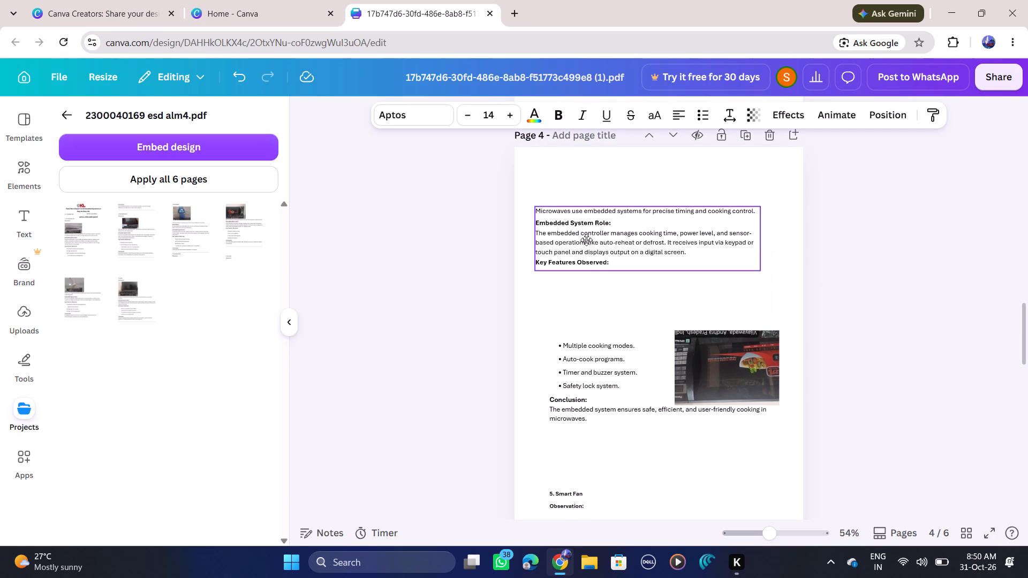
drag(586, 240, 604, 290)
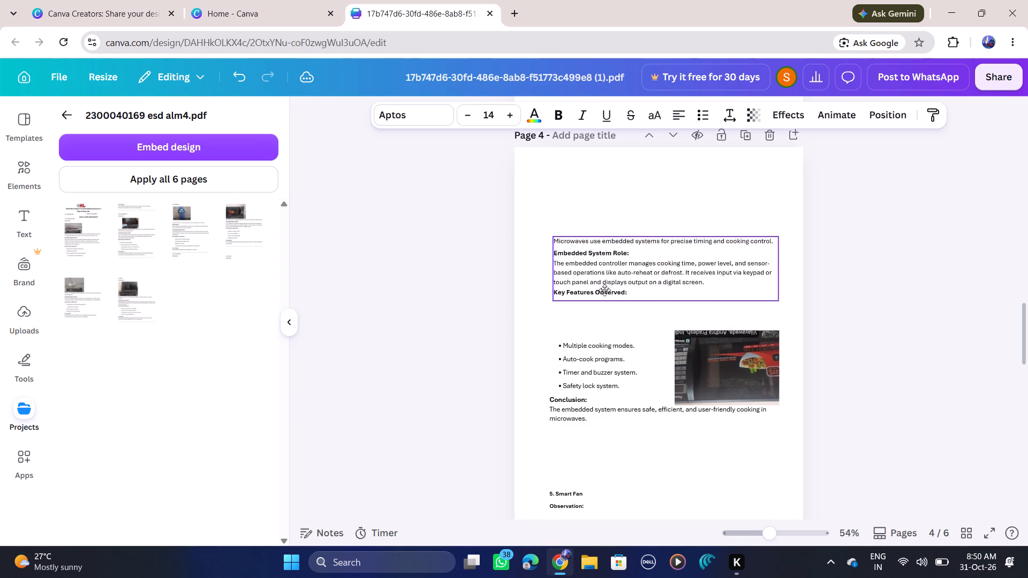
drag(604, 290, 600, 215)
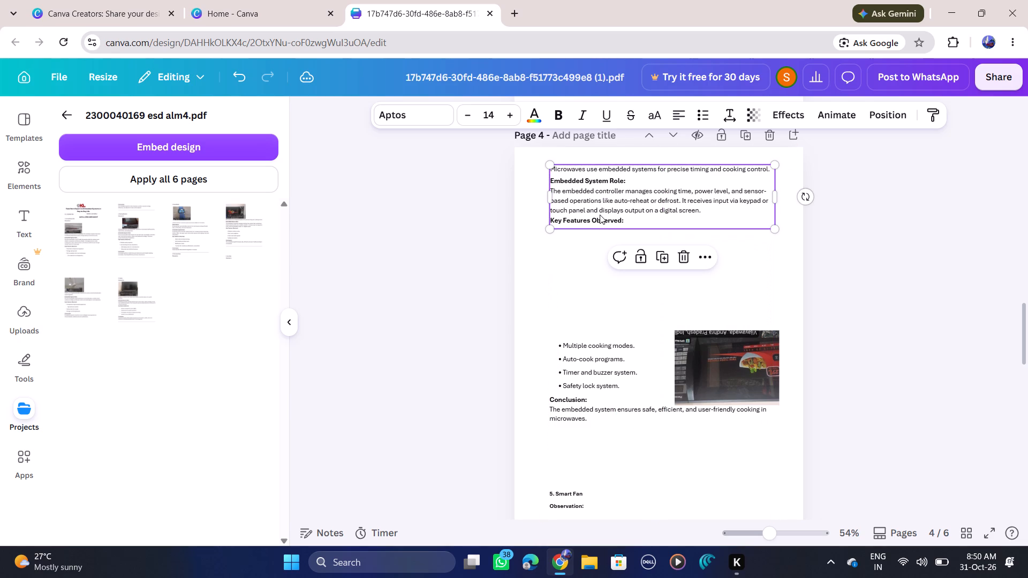
Move the microwave key features bullet list up towards the Key Features Observed heading on page 4.
click(585, 360)
drag(585, 360, 586, 301)
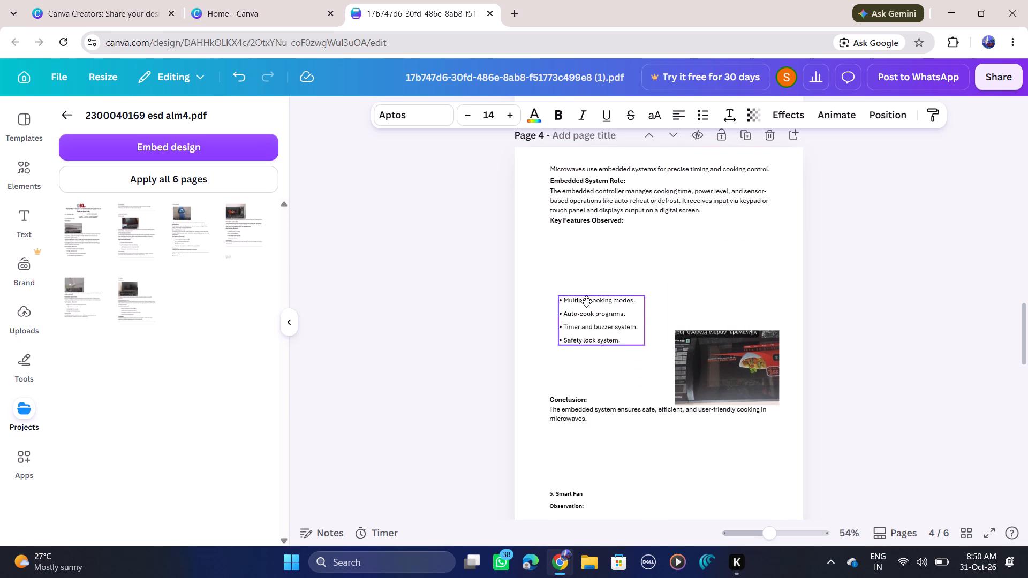
Move the four microwave feature bullets up beneath Key Features Observed and place the microwave photo beside them.
drag(586, 301, 575, 262)
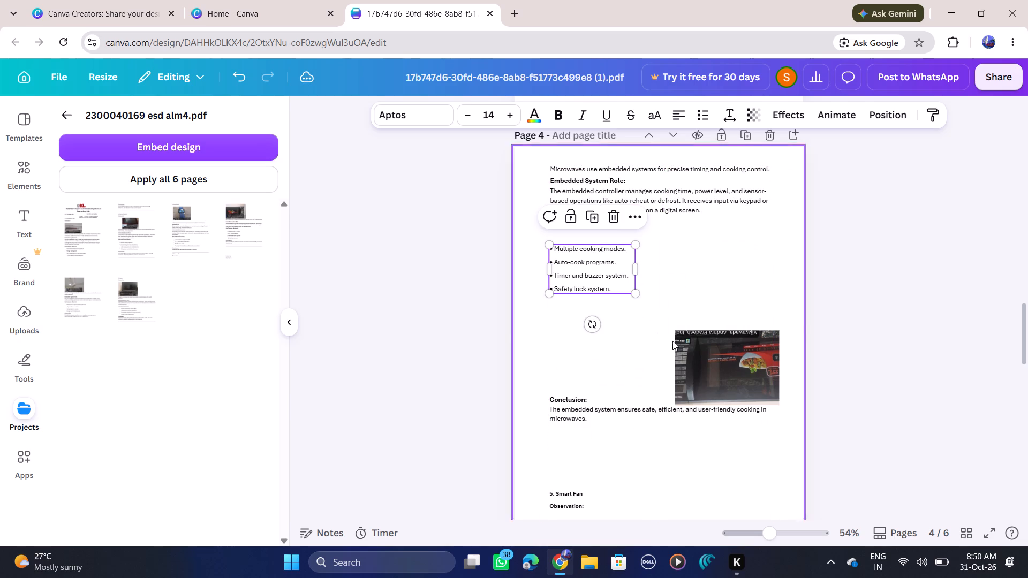
click(706, 361)
drag(707, 367, 703, 265)
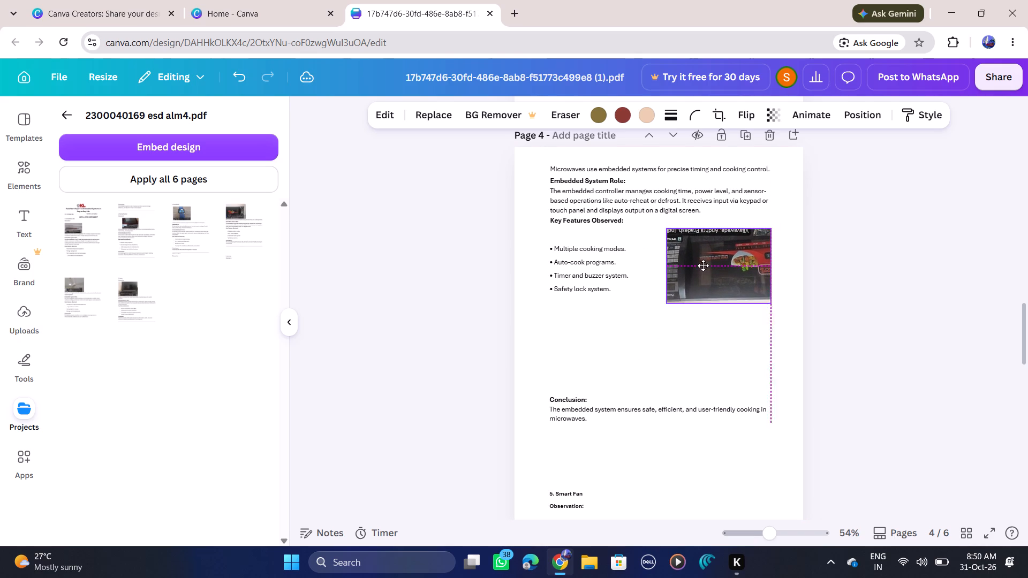
drag(703, 265, 707, 270)
Move the Conclusion text up beneath the microwave bullets and the 5. Smart Fan Observation heading up just below it.
click(590, 421)
drag(590, 421, 590, 418)
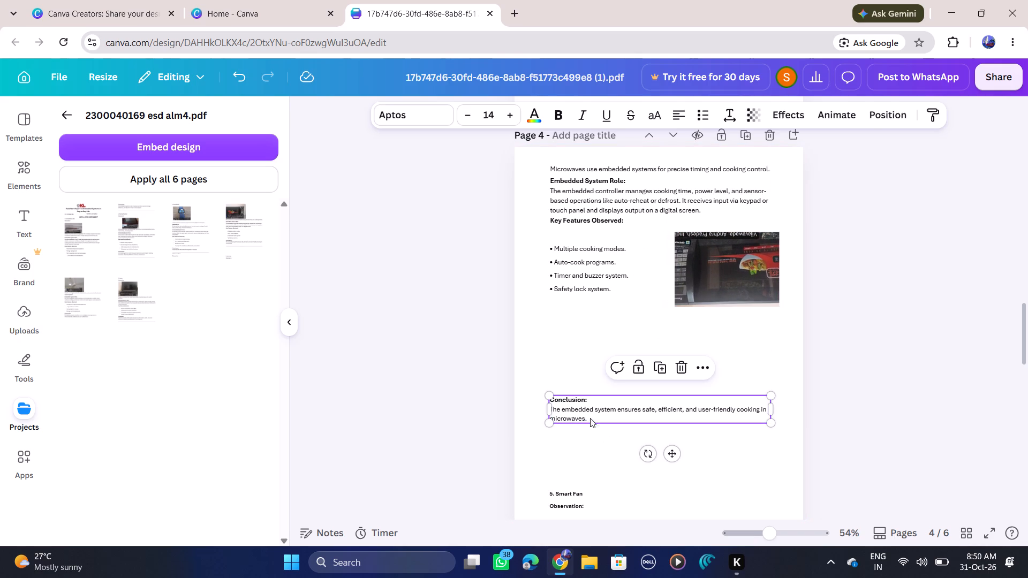
drag(590, 418, 586, 337)
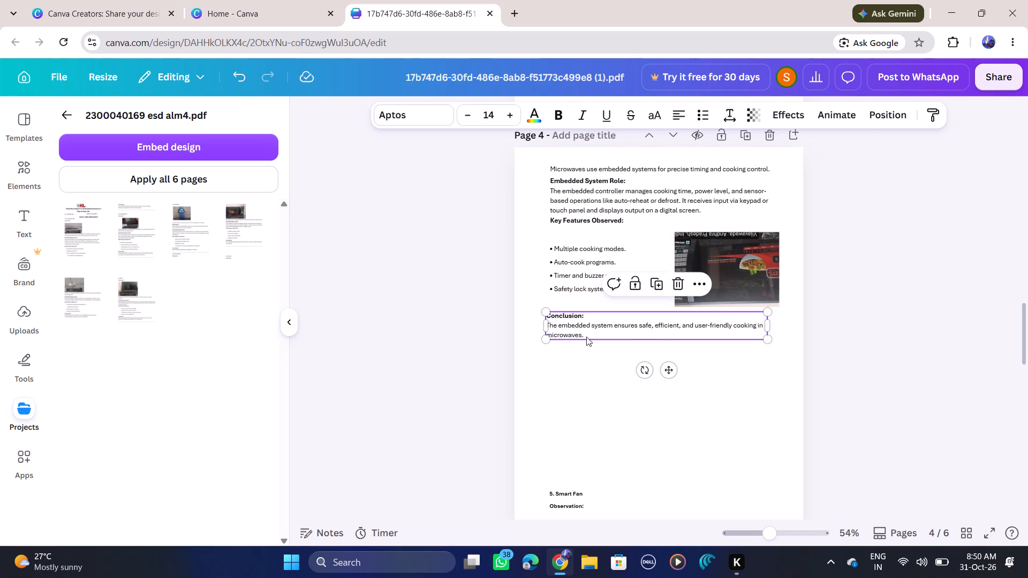
drag(552, 496, 557, 360)
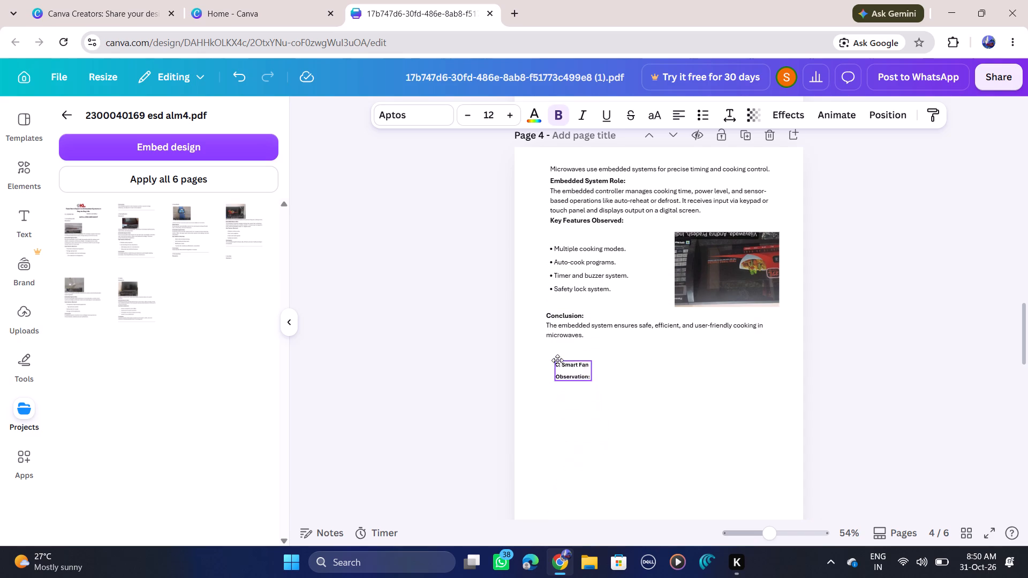
drag(557, 360, 558, 355)
click(628, 431)
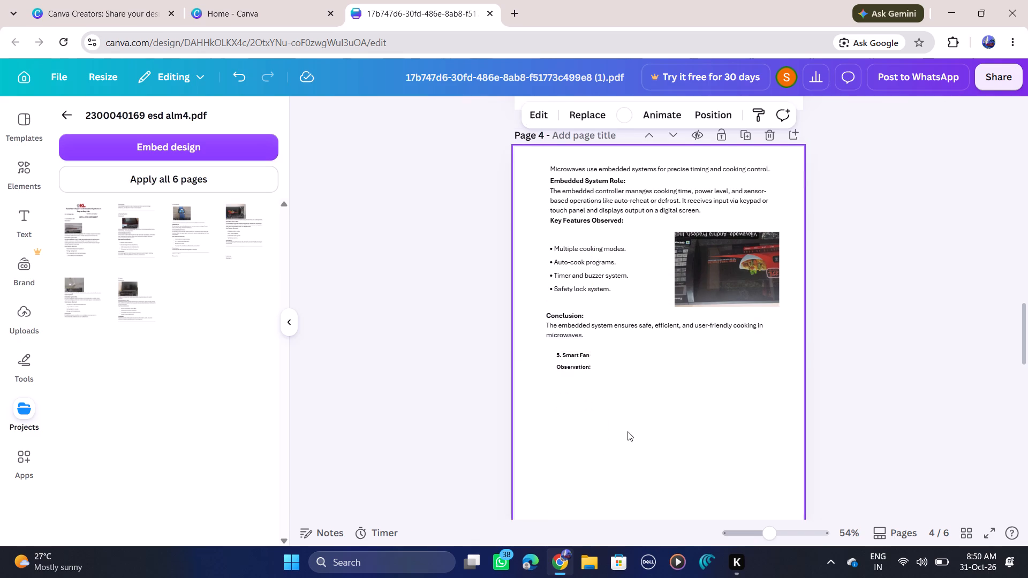
Look through pages 3 to 6 to check how the report content is arranged.
scroll(629, 420, down, 2)
scroll(629, 420, up, 1)
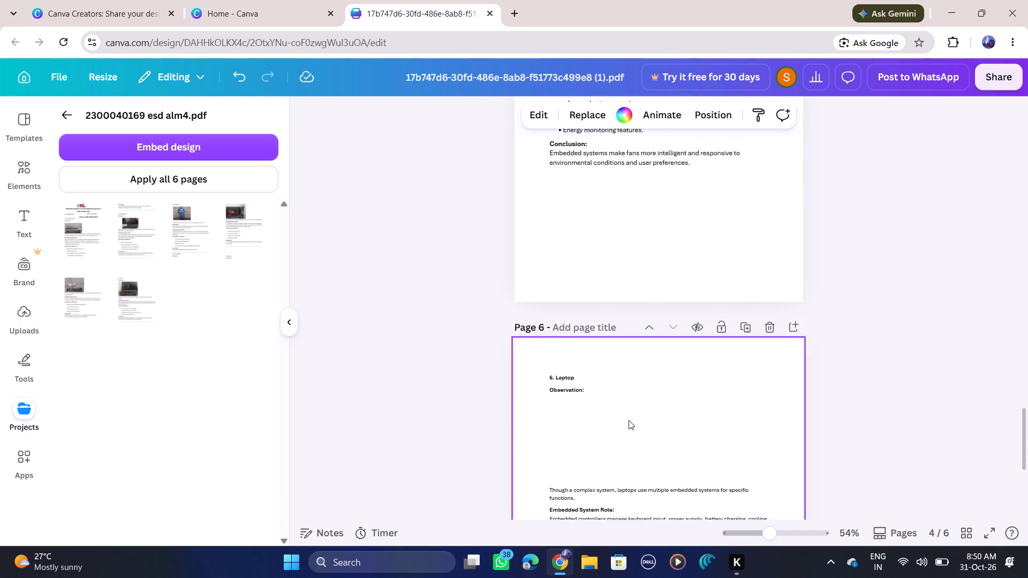
scroll(629, 420, up, 4)
scroll(599, 420, down, 1)
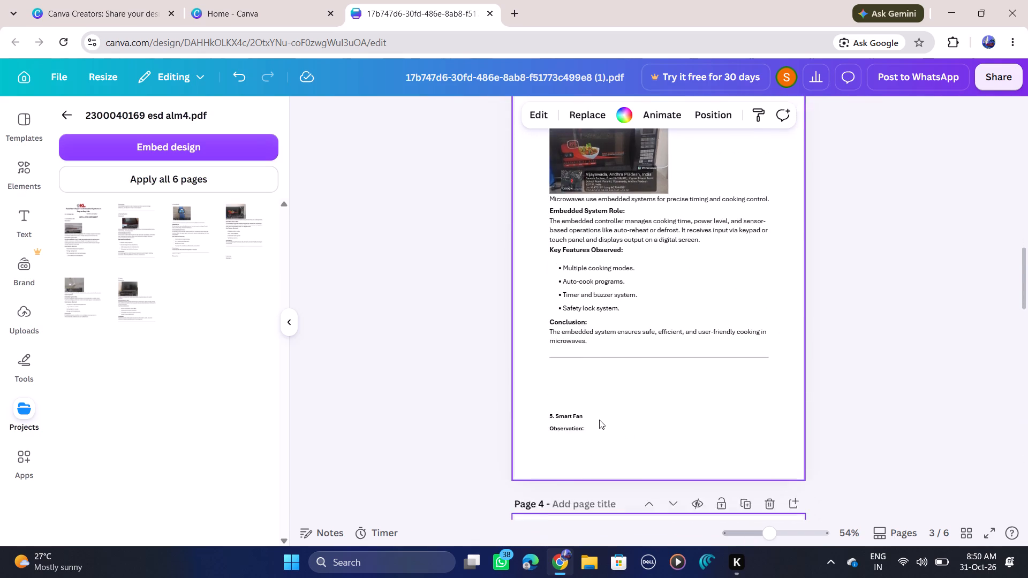
scroll(599, 420, down, 1)
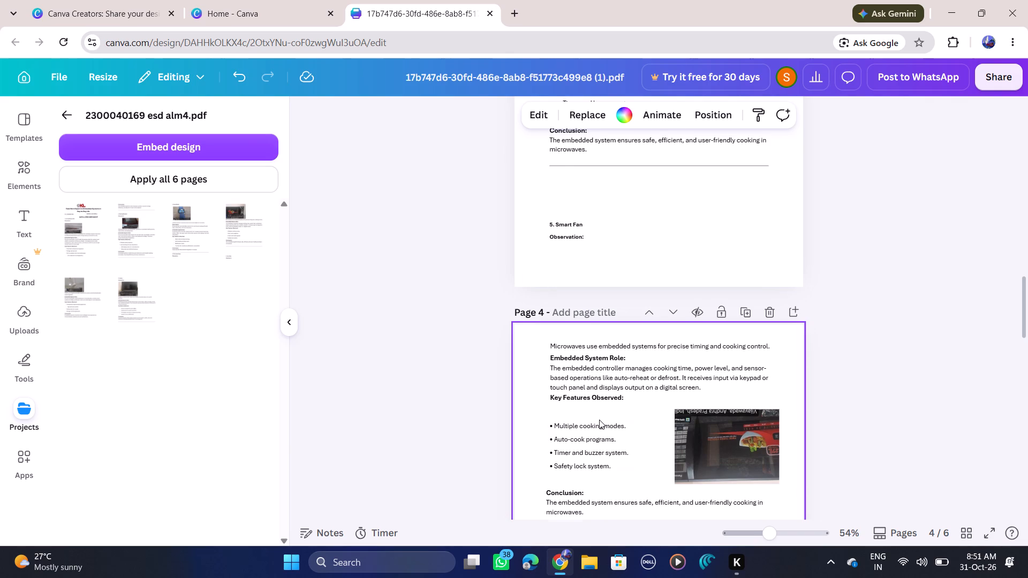
Move the ceiling fan photo from the top of page 5 onto page 4, below the Smart Fan Observation heading.
scroll(599, 420, down, 3)
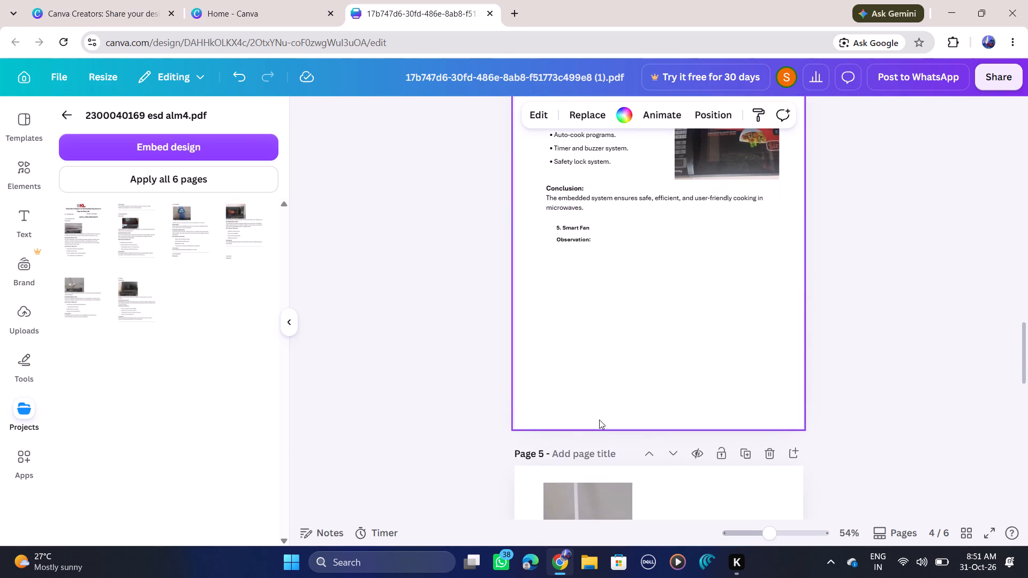
scroll(599, 420, down, 1)
drag(597, 422, 676, 324)
scroll(676, 324, up, 1)
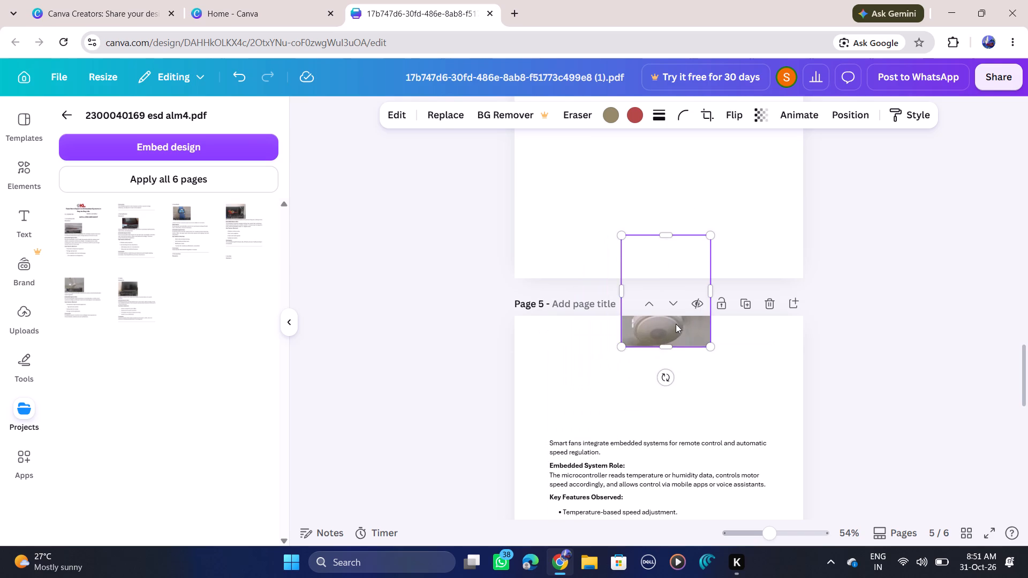
scroll(676, 324, up, 1)
drag(662, 374, 691, 247)
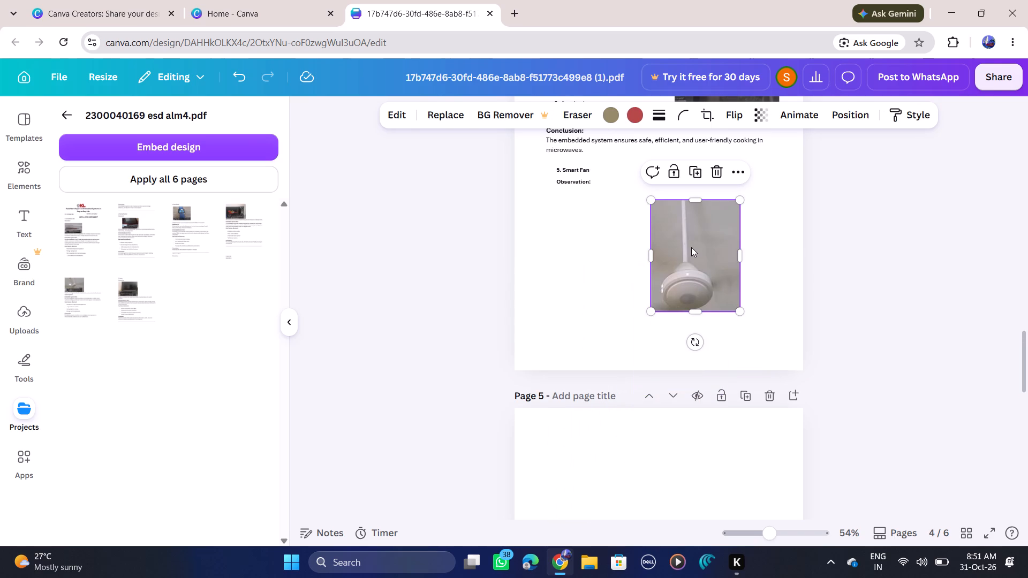
Extend the fan photo's left and right sides so it spans nearly the full width of page 4.
drag(649, 263, 632, 272)
drag(632, 272, 518, 273)
drag(742, 261, 748, 261)
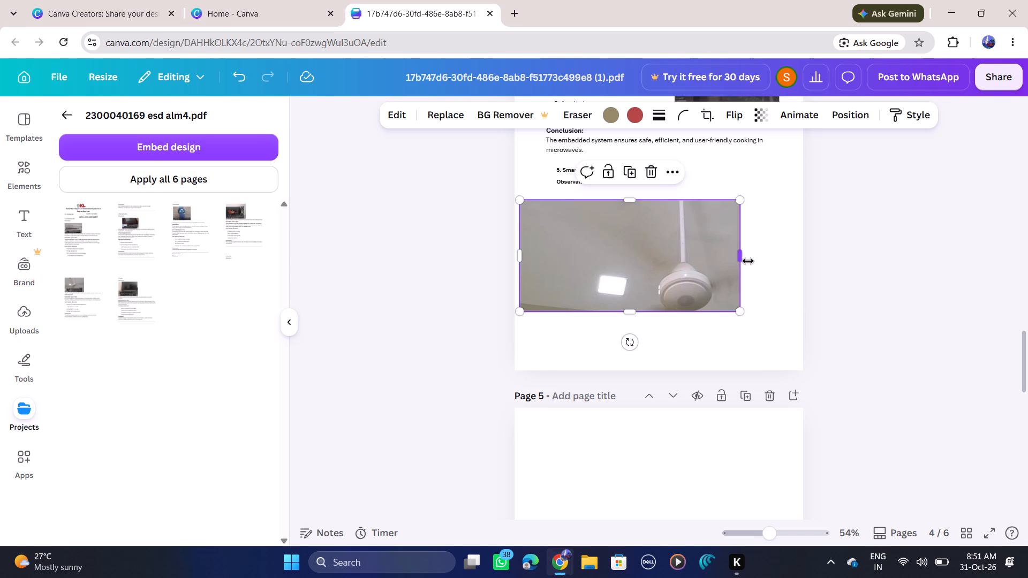
drag(748, 261, 799, 265)
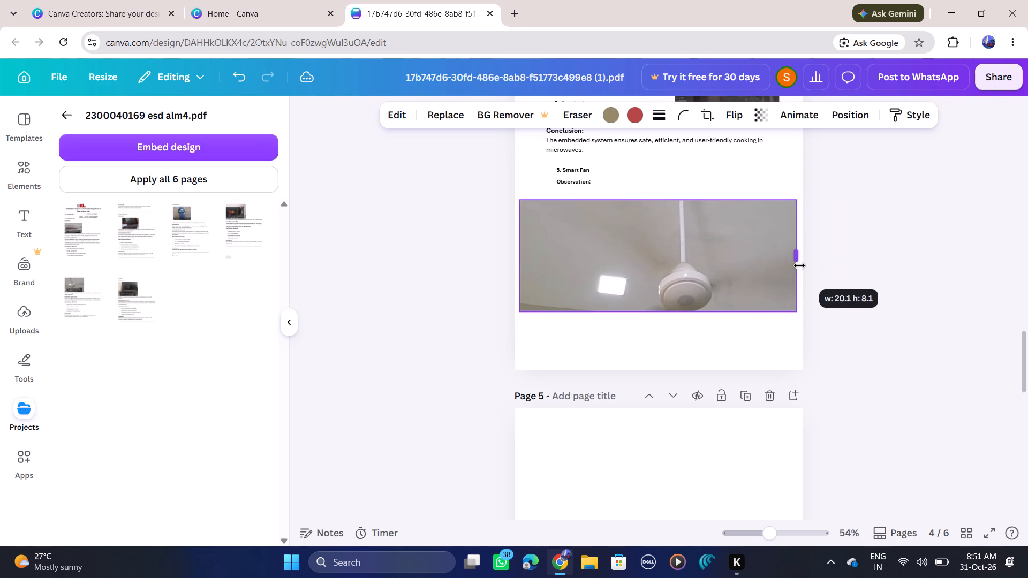
drag(799, 265, 804, 264)
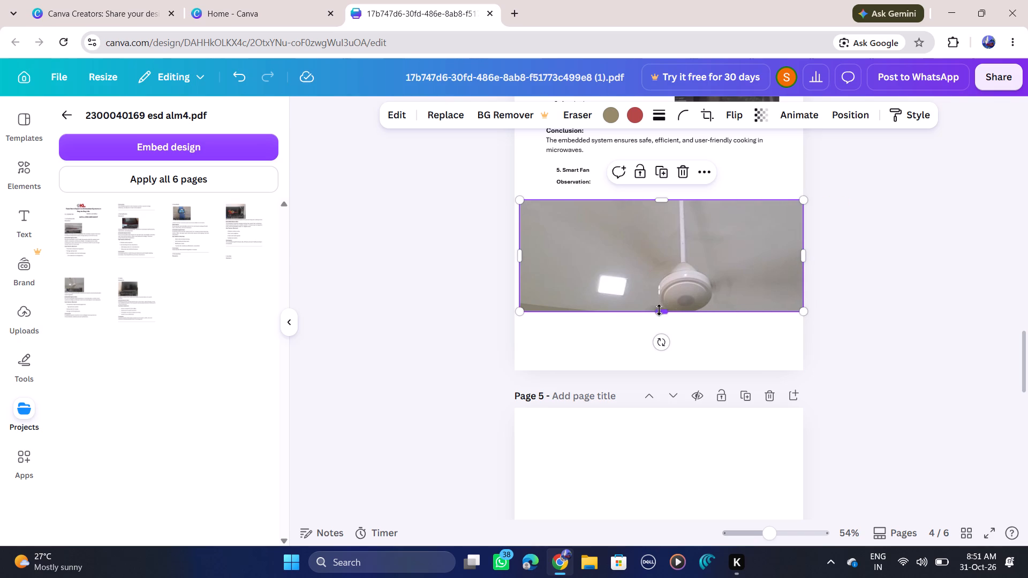
Extend the fan photo vertically to about 13.2 high, filling page 4 from just below the Observation heading to the page's bottom edge.
drag(659, 310, 666, 371)
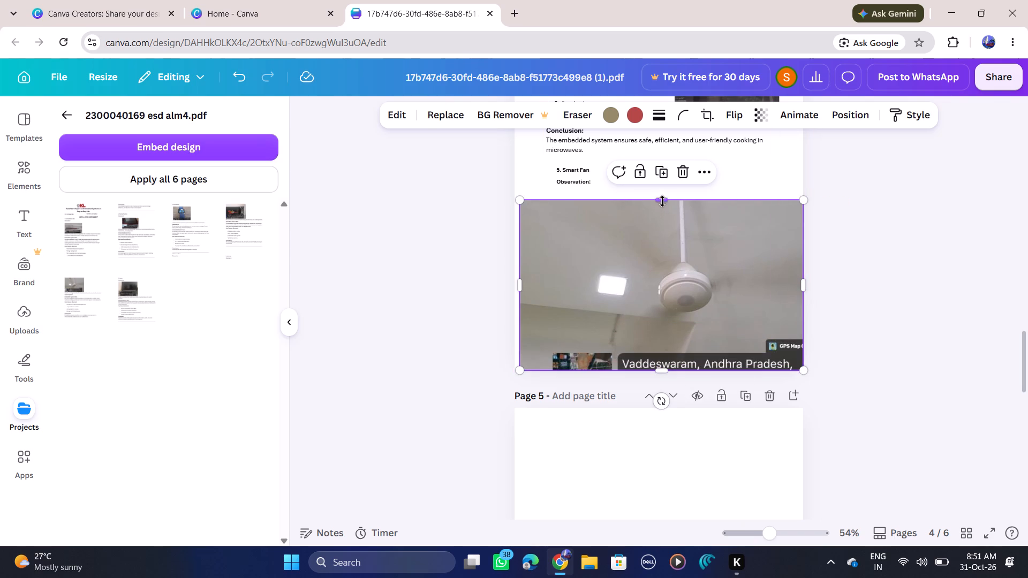
drag(662, 201, 657, 147)
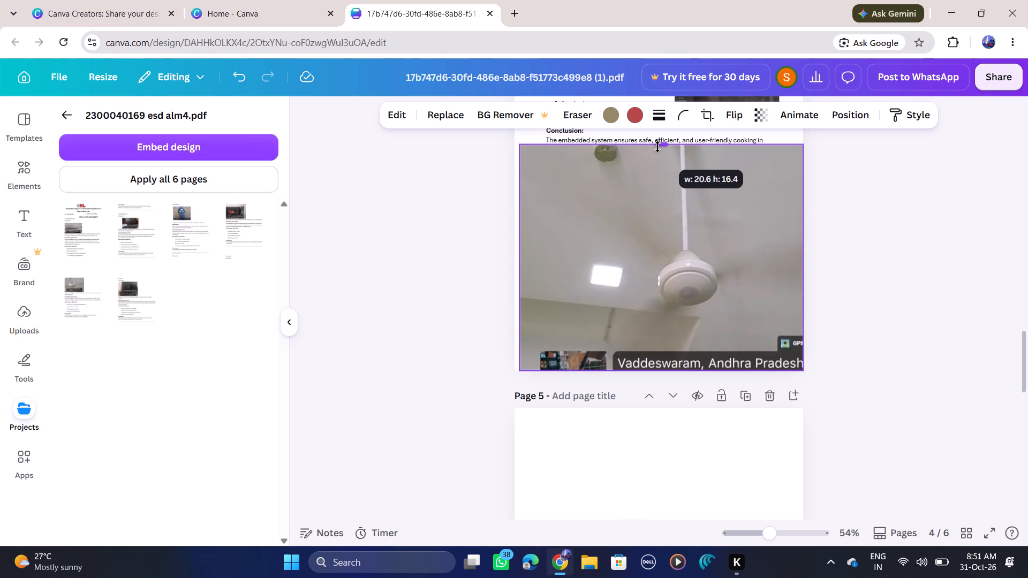
drag(657, 147, 657, 208)
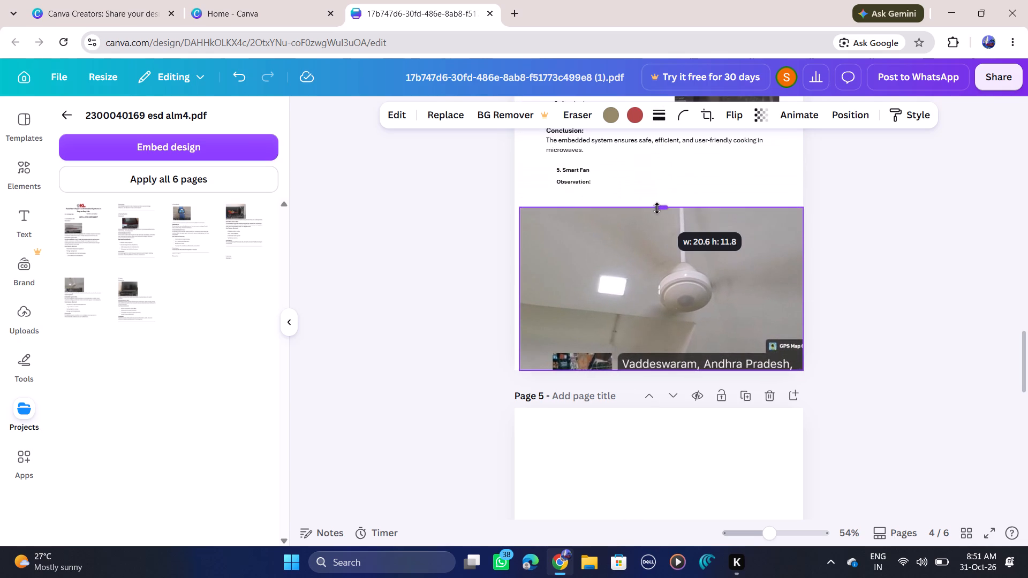
drag(657, 208, 657, 189)
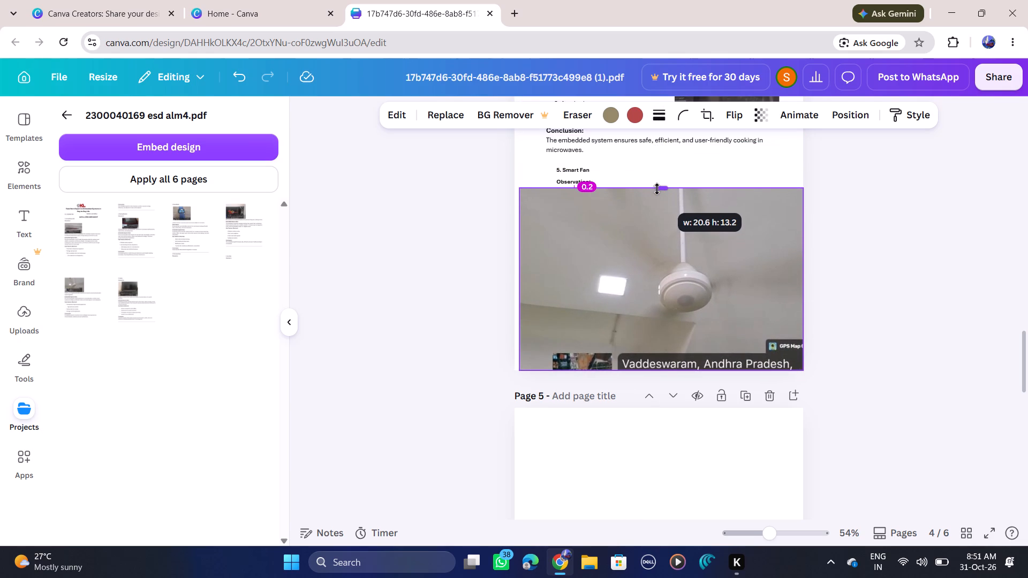
drag(663, 371, 678, 421)
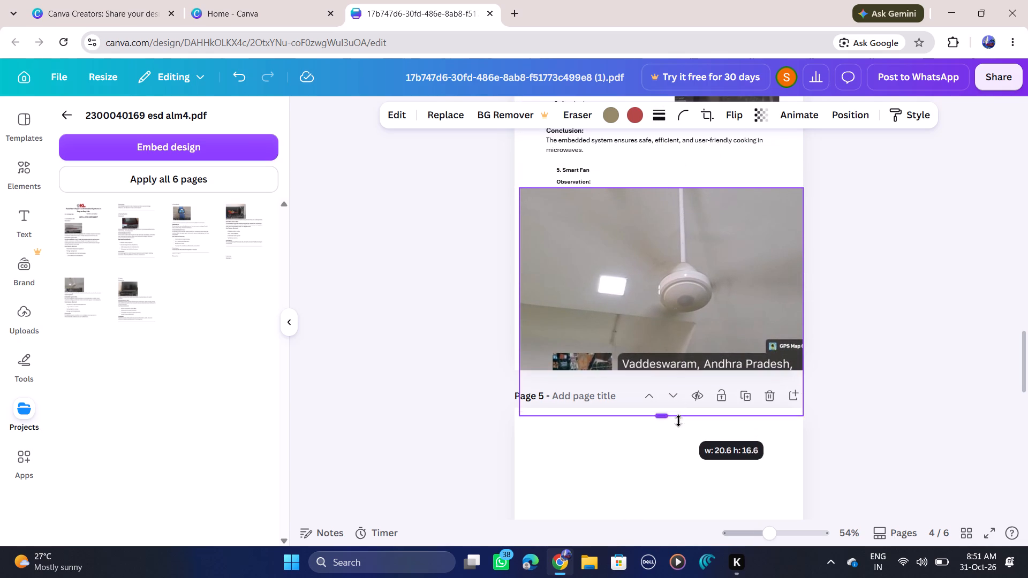
drag(678, 421, 671, 372)
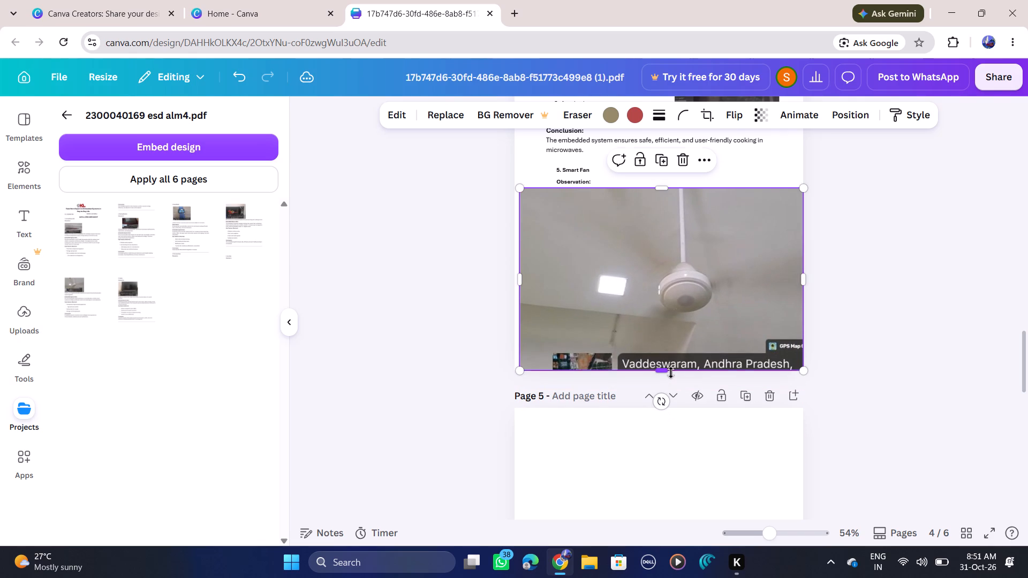